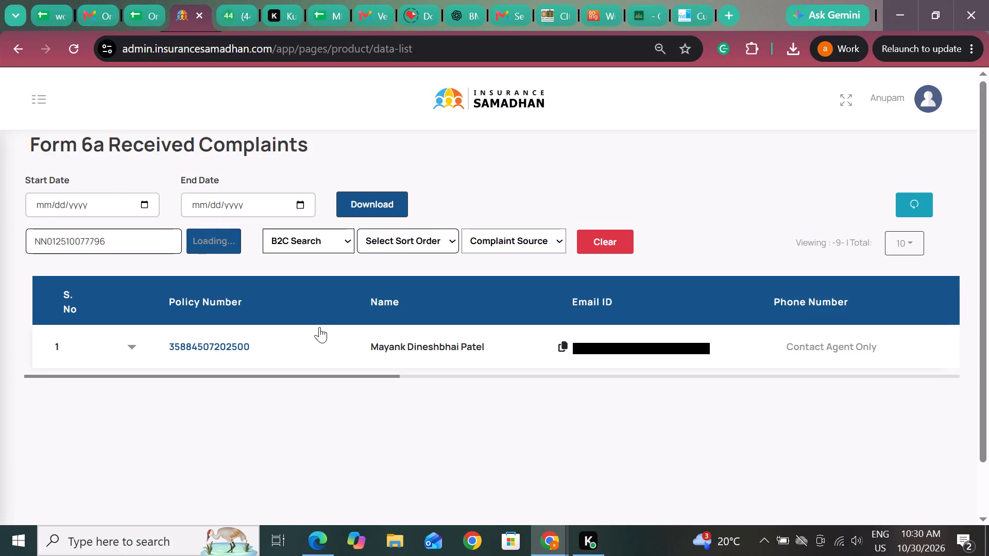
Open the complaint details of the searched policy and go to its Other Actions section.
{"action": "scroll", "coordinate": [322, 339], "scroll_direction": "up", "scroll_amount": 1}
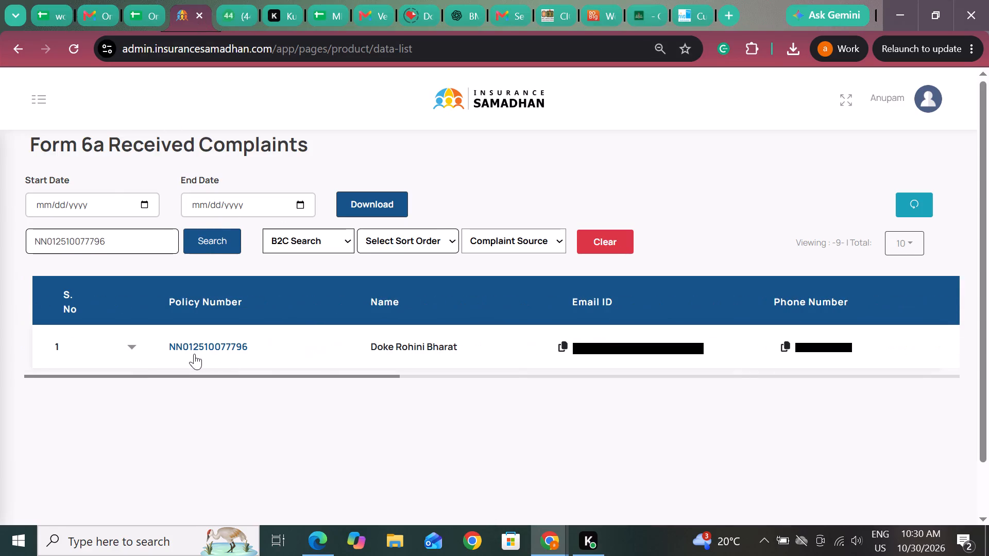
{"action": "left_click", "coordinate": [195, 347]}
{"action": "left_click", "coordinate": [783, 199]}
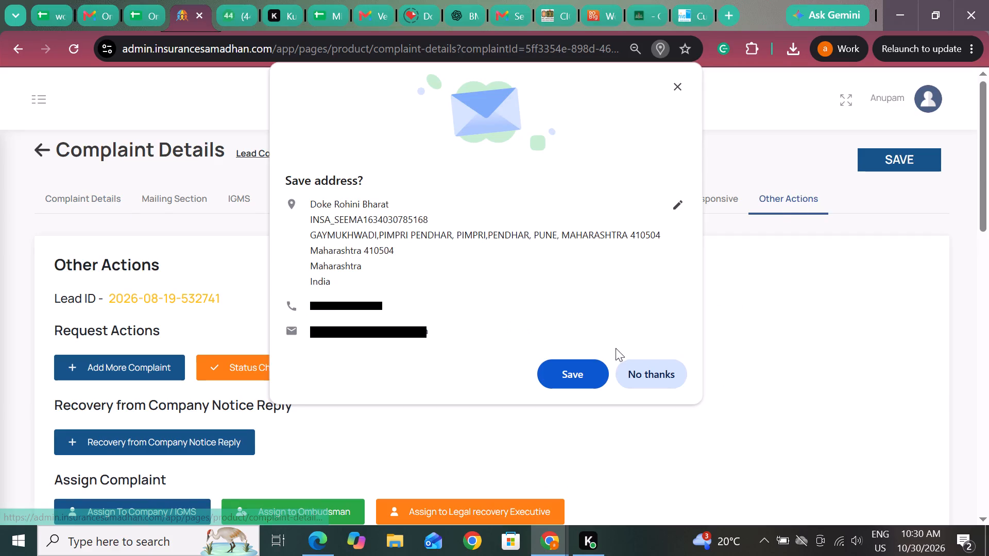
Save the complainant's address and contact details to the browser's stored addresses.
{"action": "left_click", "coordinate": [574, 374]}
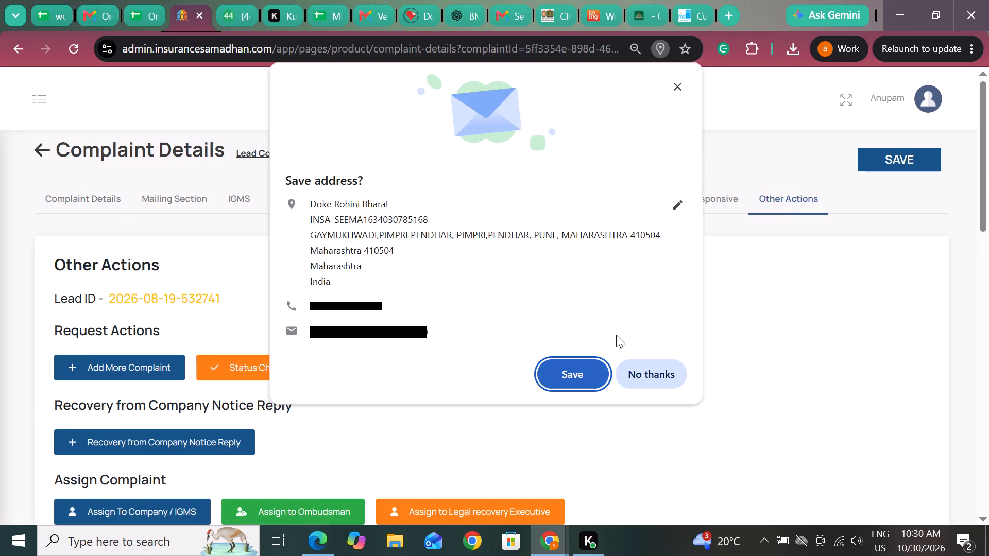
{"action": "scroll", "coordinate": [186, 266], "scroll_direction": "down", "scroll_amount": 5}
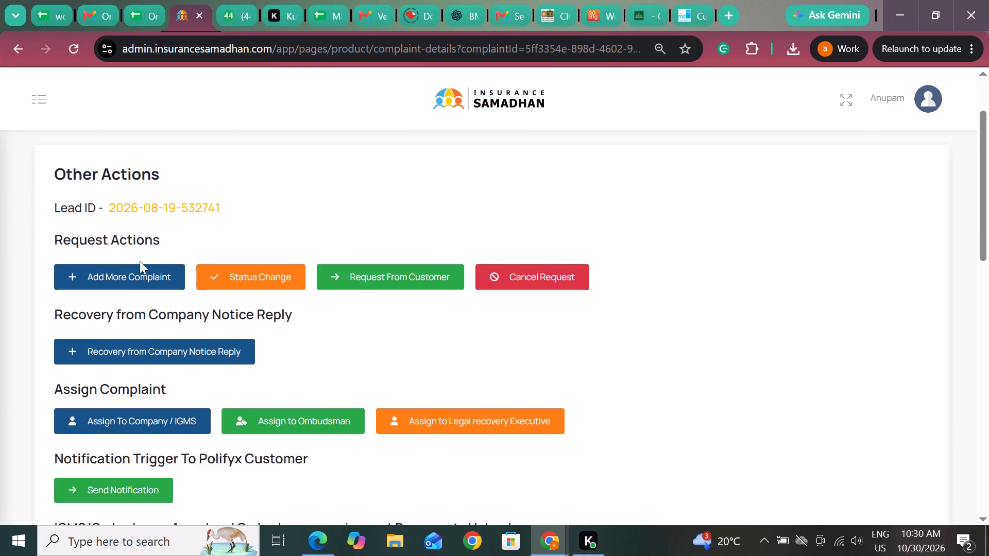
{"action": "scroll", "coordinate": [140, 261], "scroll_direction": "down", "scroll_amount": 1}
{"action": "left_click", "coordinate": [121, 174]}
{"action": "left_click", "coordinate": [444, 282]}
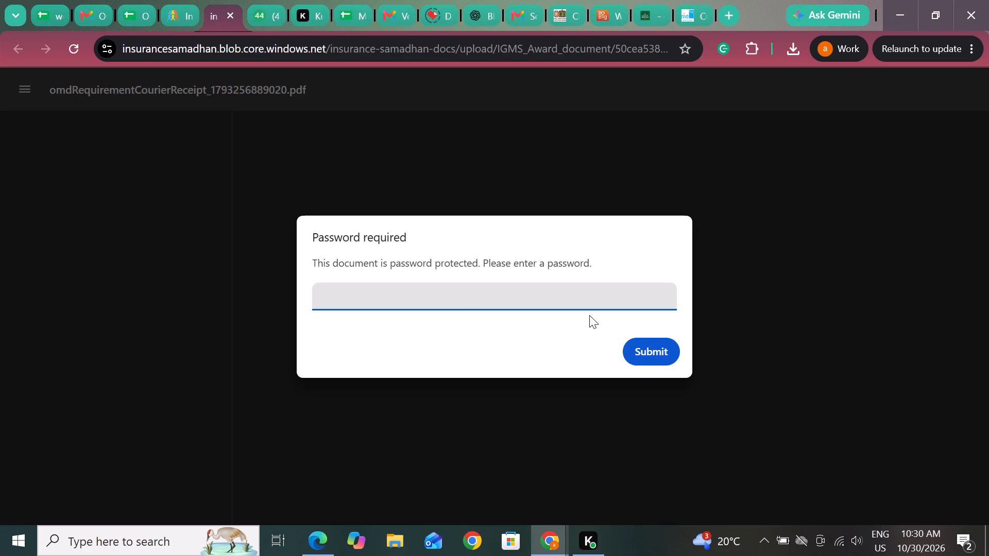
{"action": "left_click", "coordinate": [516, 171]}
{"action": "left_click", "coordinate": [231, 14]}
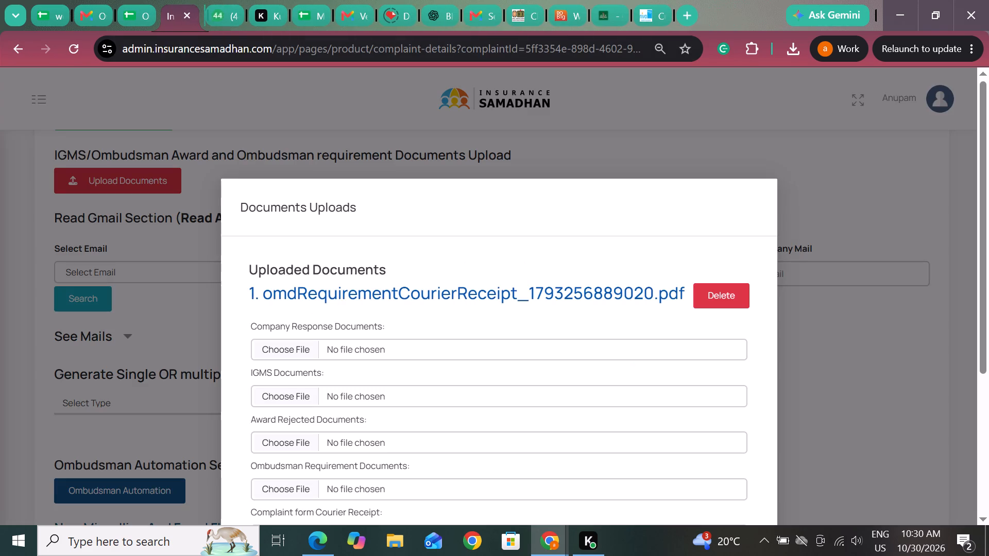
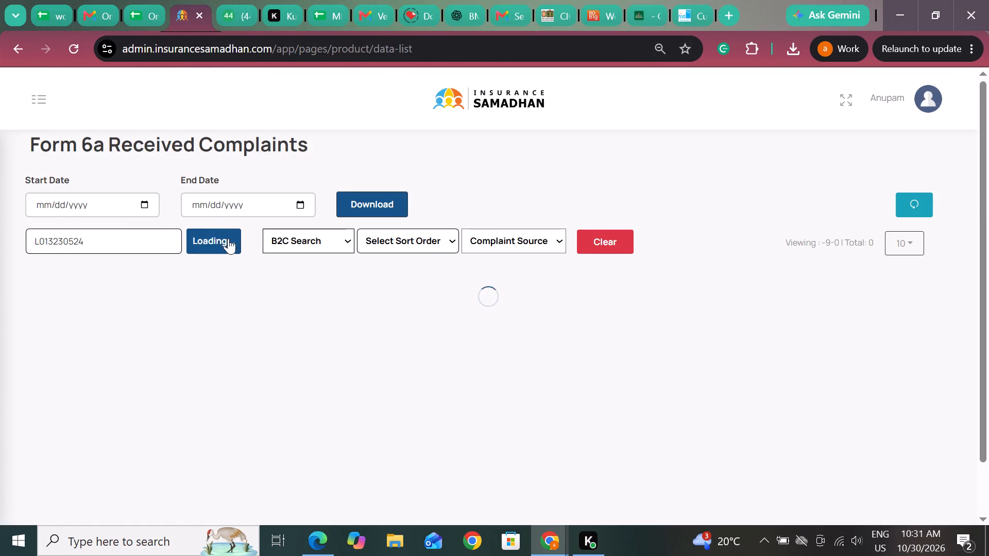
Open the complaint details of the searched policy and go to the Ombudsman and complaint table area of its Other Actions section.
{"action": "scroll", "coordinate": [425, 351], "scroll_direction": "up", "scroll_amount": 1}
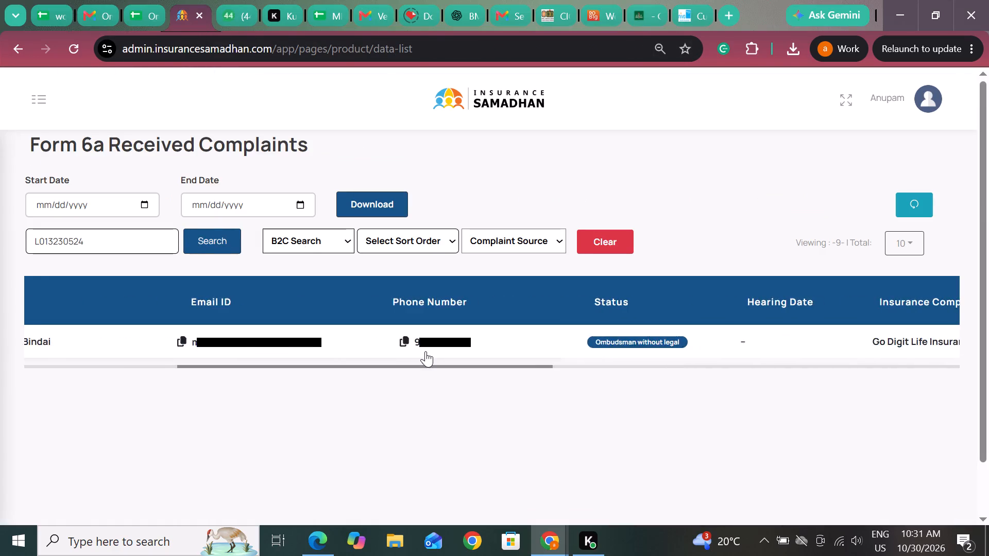
{"action": "scroll", "coordinate": [425, 351], "scroll_direction": "up", "scroll_amount": 1}
{"action": "left_click", "coordinate": [180, 335]}
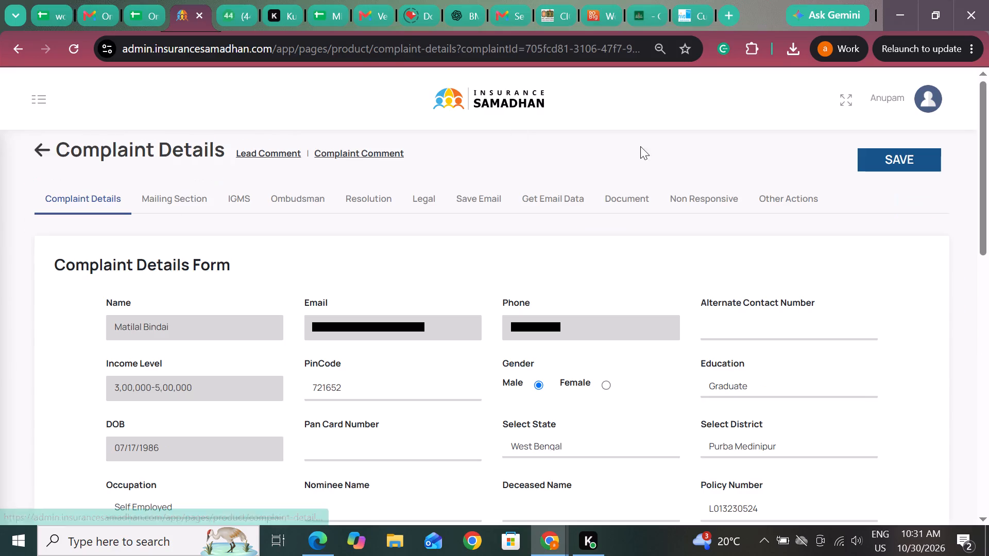
{"action": "left_click", "coordinate": [773, 199]}
{"action": "scroll", "coordinate": [566, 221], "scroll_direction": "down", "scroll_amount": 6}
{"action": "scroll", "coordinate": [175, 229], "scroll_direction": "down", "scroll_amount": 4}
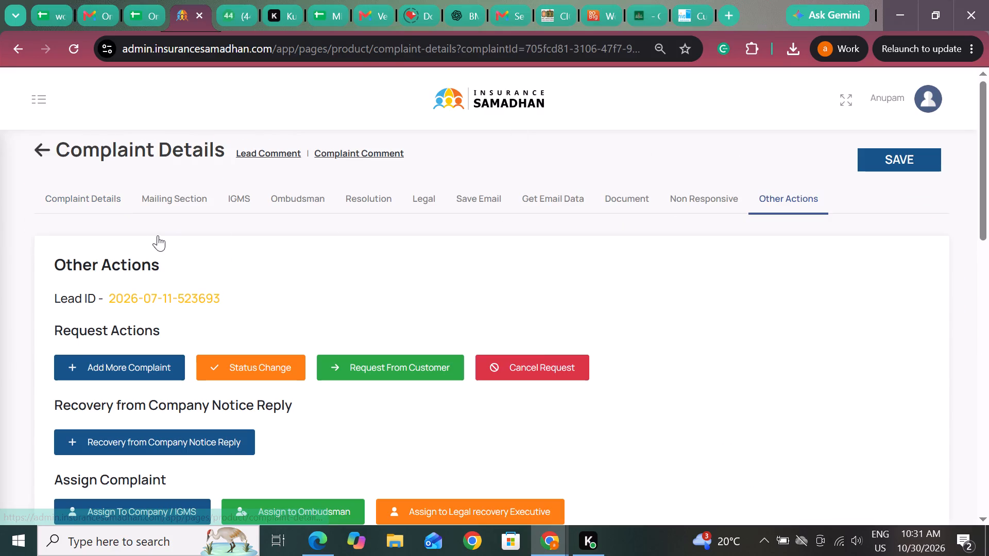
Save the complainant's address and contact details to the browser's stored addresses.
{"action": "left_click", "coordinate": [568, 375]}
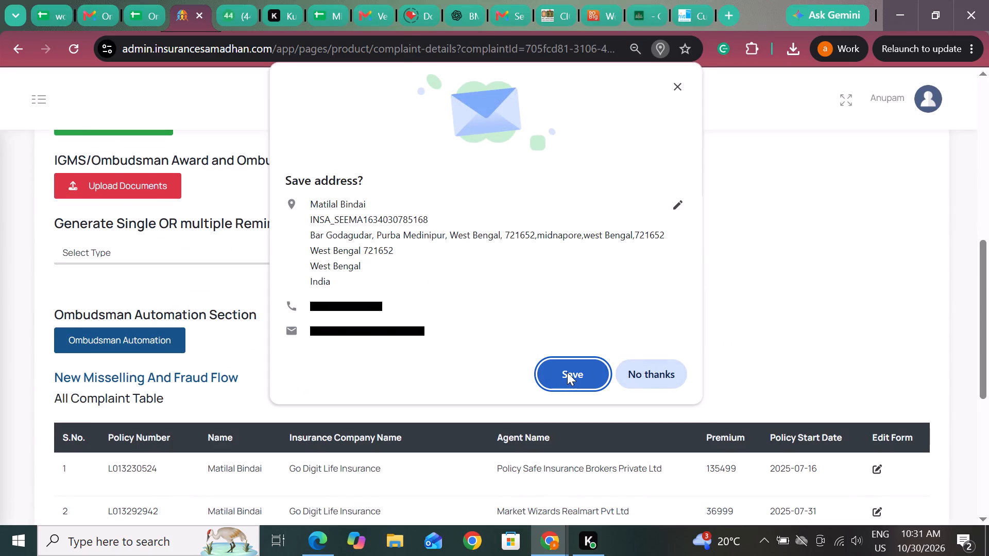
Save the complainant's address and contact details offered by the browser.
{"action": "left_click", "coordinate": [565, 372]}
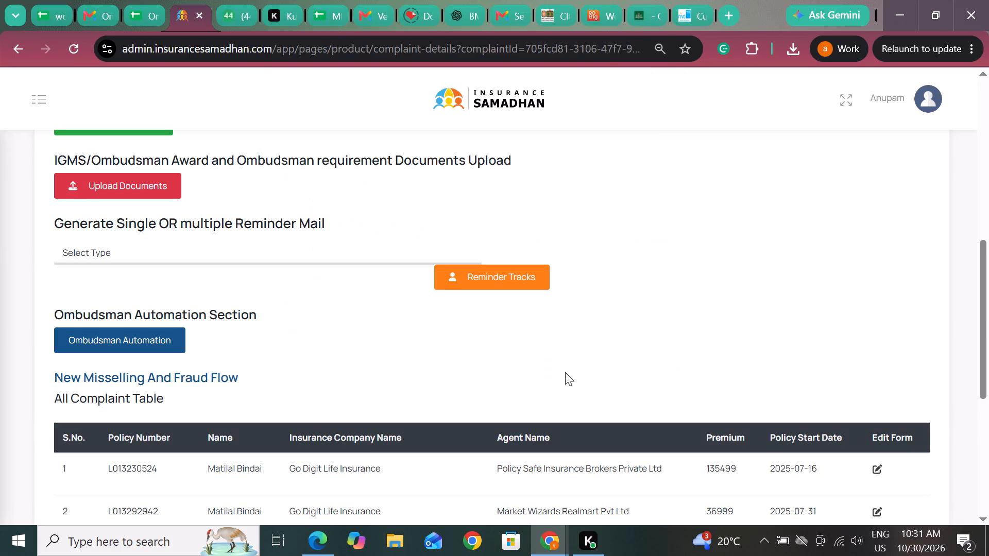
Open the Form 6A PDF from the complaint's IGMS/Ombudsman Award and Ombudsman requirement documents.
{"action": "left_click", "coordinate": [132, 178]}
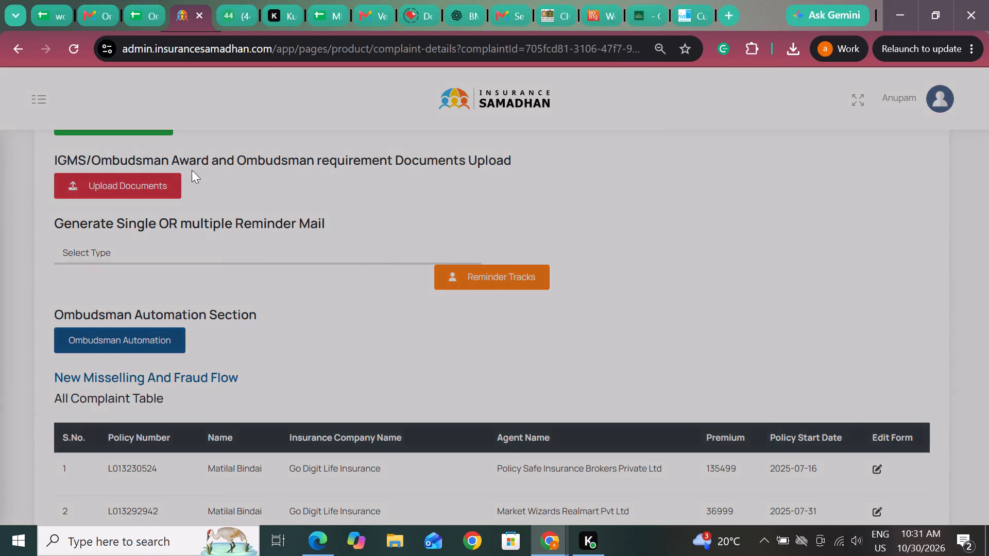
{"action": "left_click", "coordinate": [352, 289]}
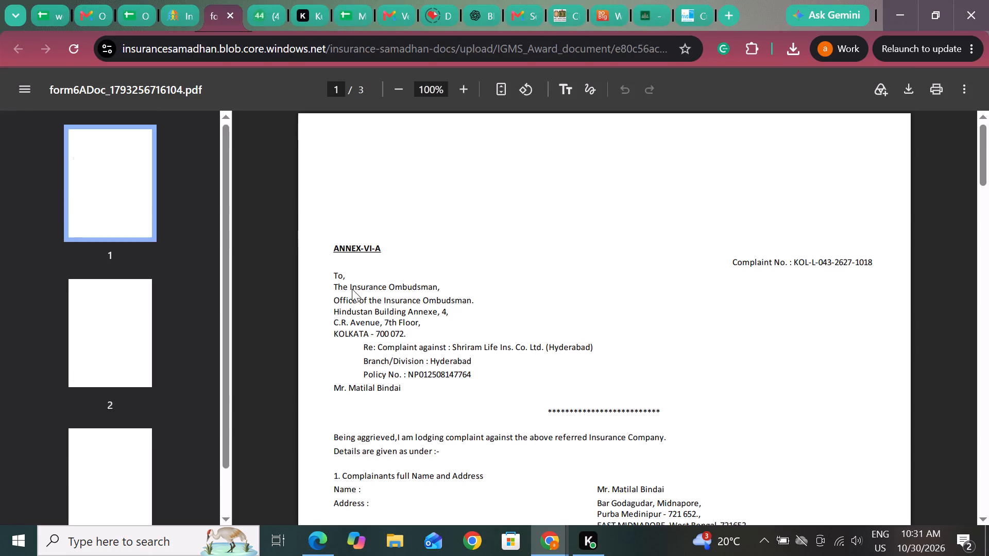
Copy the policy number of the Shriram Life complaint from the Annex-VI-A form's heading.
{"action": "scroll", "coordinate": [653, 288], "scroll_direction": "down", "scroll_amount": 1}
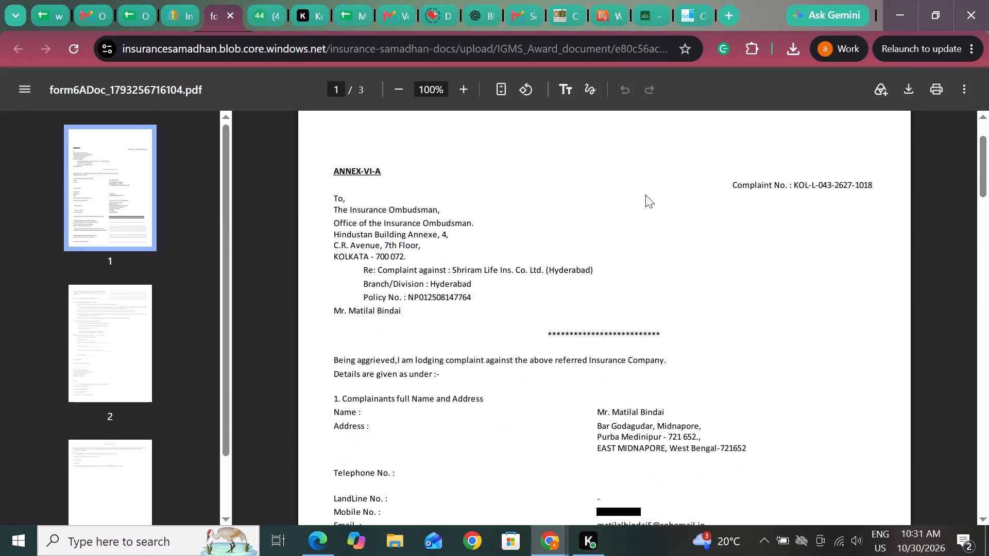
{"action": "left_click_drag", "start_coordinate": [414, 299], "coordinate": [421, 299]}
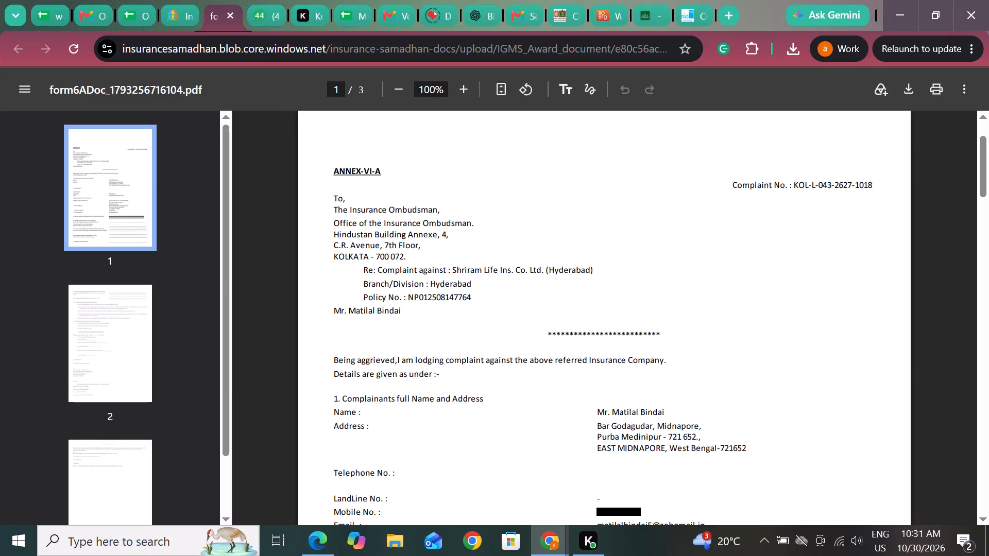
{"action": "left_click_drag", "start_coordinate": [421, 299], "coordinate": [487, 298]}
{"action": "left_click", "coordinate": [461, 311]}
{"action": "left_click_drag", "start_coordinate": [408, 299], "coordinate": [495, 299]}
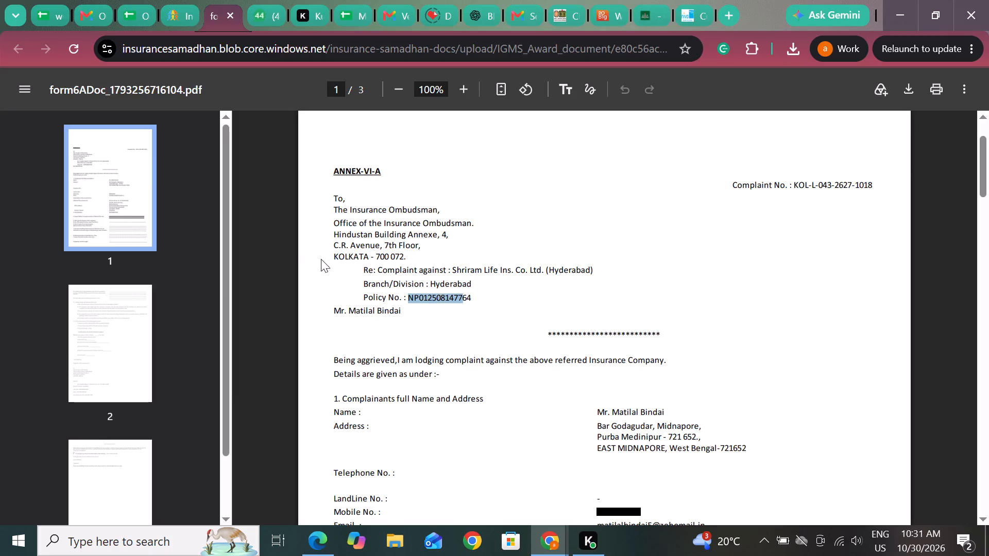
{"action": "key", "text": "ctrl+c"}
{"action": "key", "text": "ctrl+c"}
{"action": "key", "text": "ctrl+c"}
Return to the admin portal's Form 6a Received Complaints list and search it for the copied policy number.
{"action": "left_click", "coordinate": [177, 19]}
{"action": "left_click", "coordinate": [95, 219]}
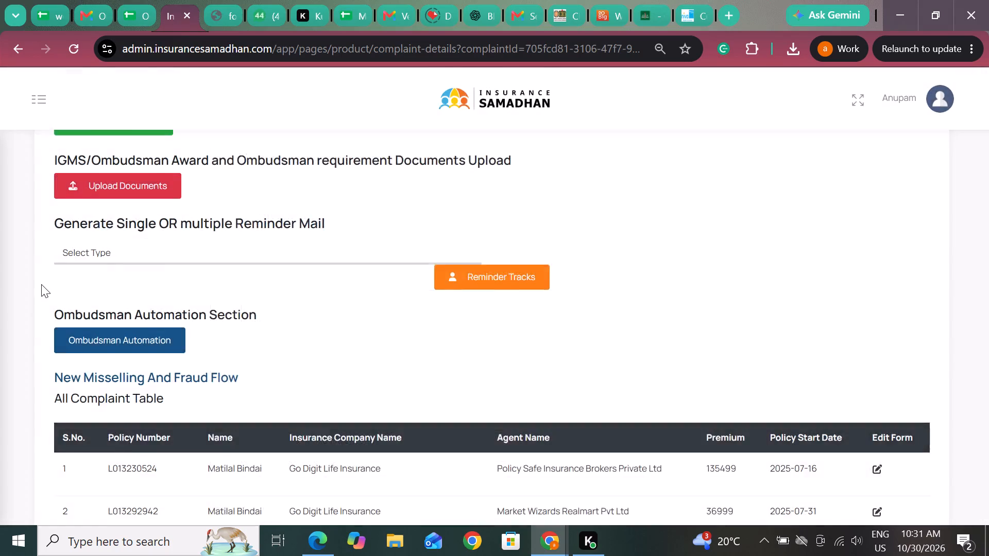
{"action": "scroll", "coordinate": [40, 287], "scroll_direction": "up", "scroll_amount": 10}
{"action": "left_click", "coordinate": [35, 151]}
{"action": "double_click", "coordinate": [98, 233], "text": "ctrl"}
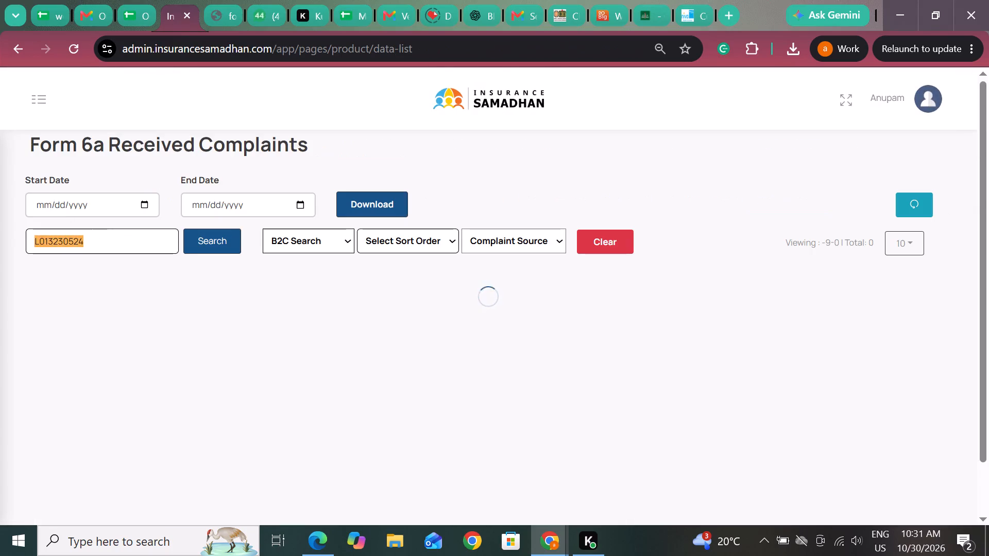
{"action": "key", "text": "ctrl+v"}
{"action": "left_click", "coordinate": [225, 247]}
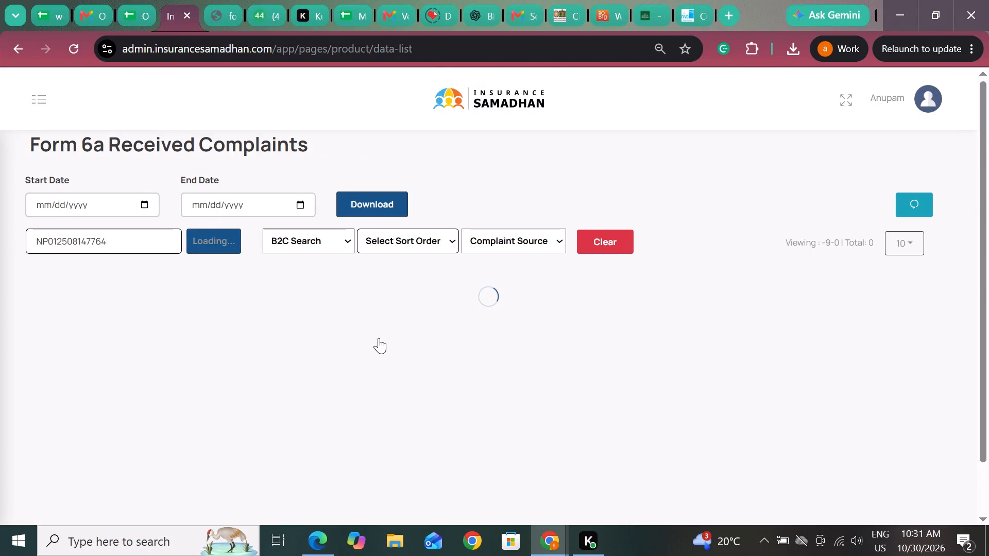
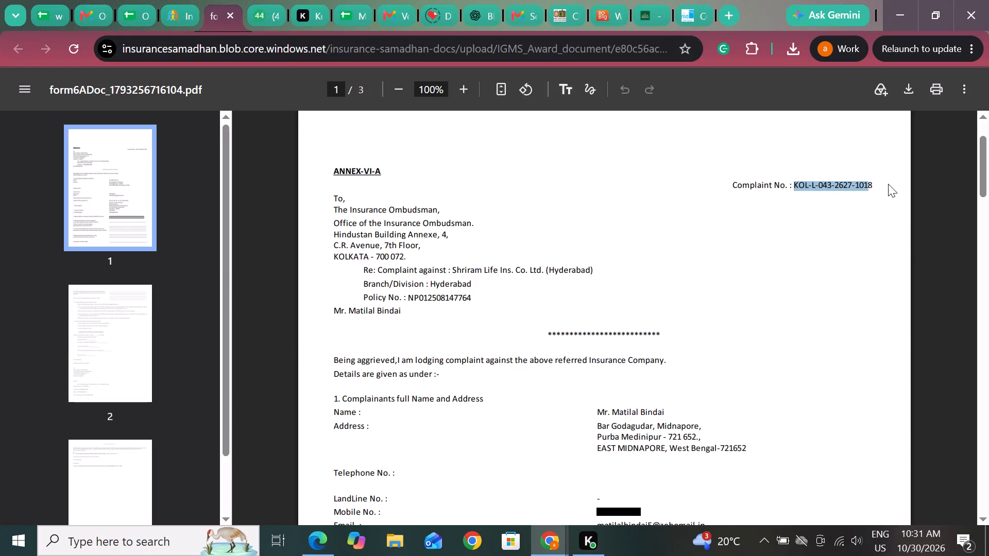
Copy the ombudsman complaint number from the heading of the Annex-VI-A form.
{"action": "key", "text": "ctrl+c"}
{"action": "key", "text": "ctrl+c"}
{"action": "key", "text": "ctrl+c"}
Return to the admin portal's complaint list and open the Ombudsman section of the complaint matching the searched policy number.
{"action": "left_click", "coordinate": [168, 25]}
{"action": "left_click", "coordinate": [182, 340]}
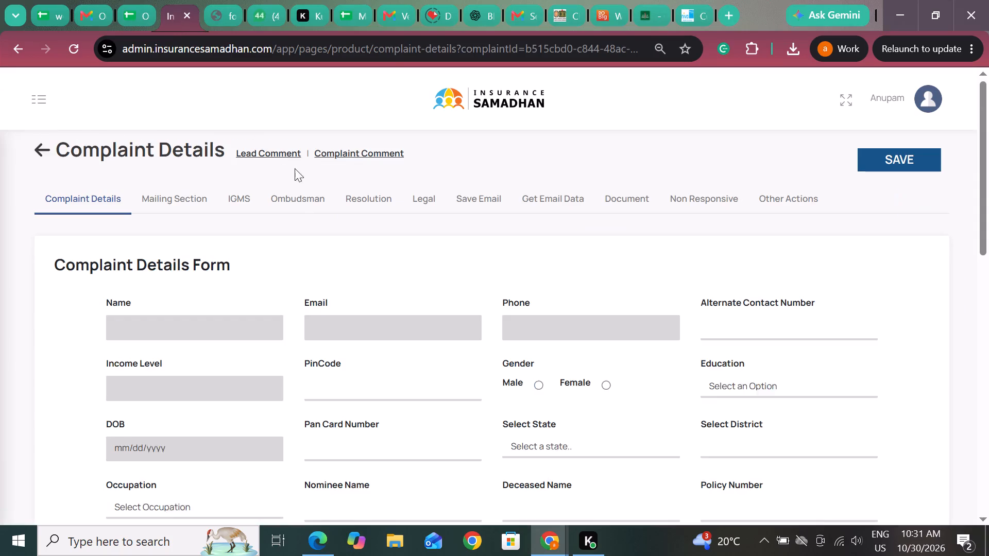
{"action": "left_click", "coordinate": [295, 200]}
{"action": "scroll", "coordinate": [806, 263], "scroll_direction": "down", "scroll_amount": 8}
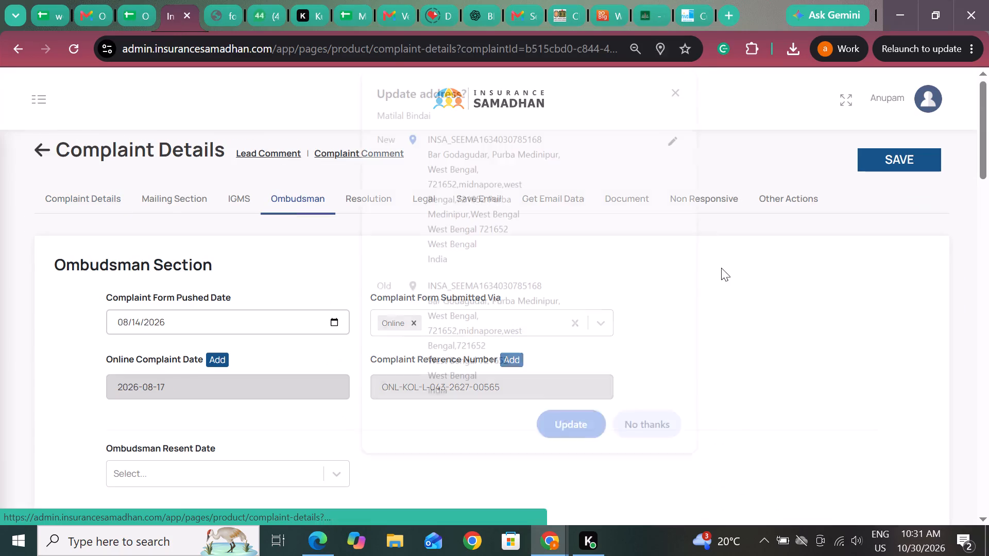
{"action": "scroll", "coordinate": [694, 182], "scroll_direction": "down", "scroll_amount": 2}
Accept the browser's offer to update the complainant's saved address.
{"action": "left_click", "coordinate": [580, 421]}
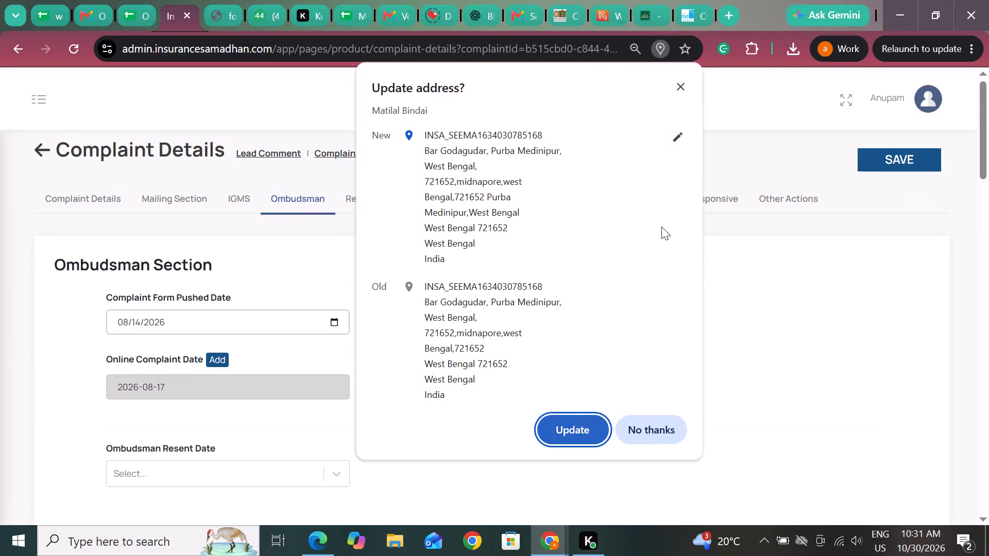
{"action": "left_click", "coordinate": [576, 437]}
Enter the copied complaint number as the Ombudsman Complaint Number in the complaint's Ombudsman section.
{"action": "scroll", "coordinate": [777, 226], "scroll_direction": "down", "scroll_amount": 2}
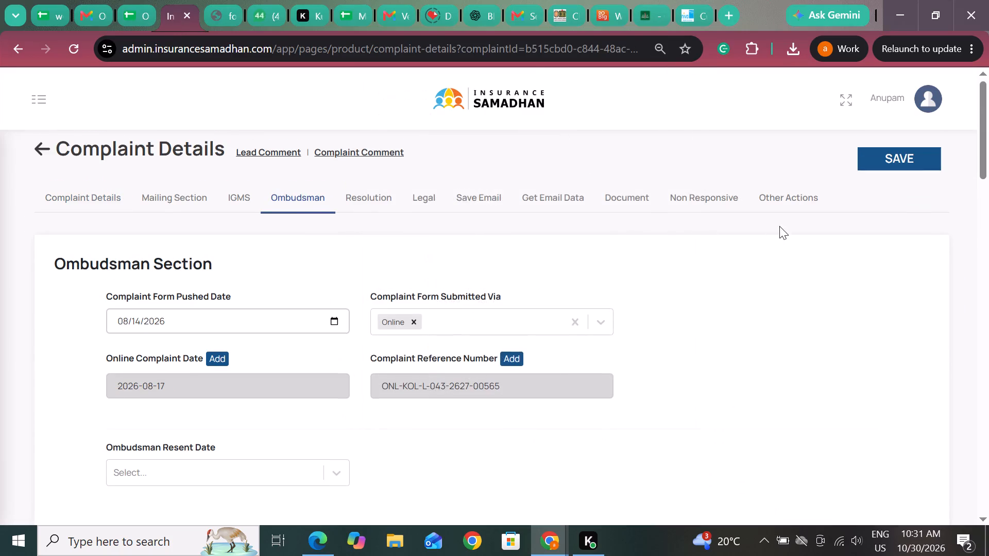
{"action": "scroll", "coordinate": [779, 226], "scroll_direction": "down", "scroll_amount": 5}
{"action": "left_click", "coordinate": [765, 197]}
{"action": "key", "text": "ctrl+v"}
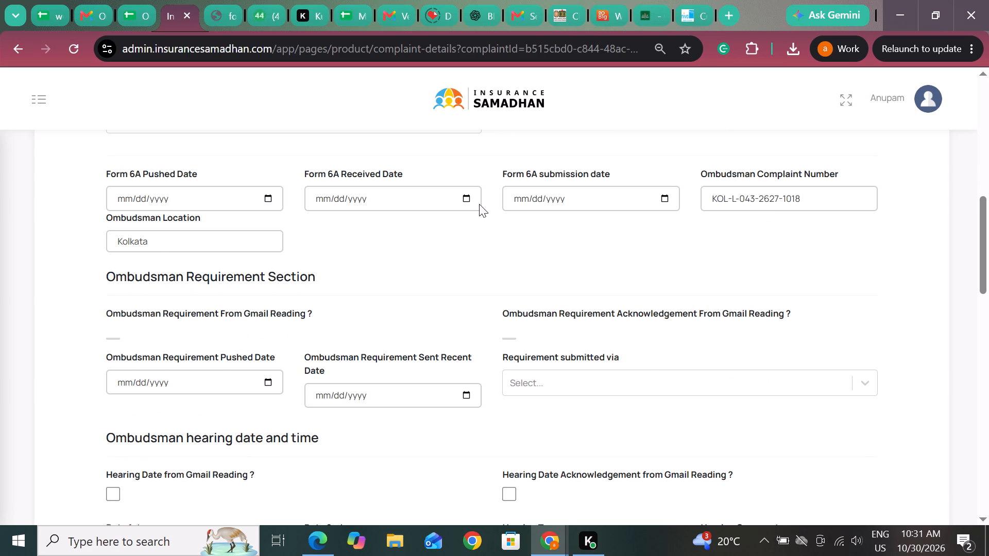
Set the Form 6A Received Date to today, 10/30/2026, and save the complaint.
{"action": "left_click", "coordinate": [466, 200]}
{"action": "left_click", "coordinate": [434, 393]}
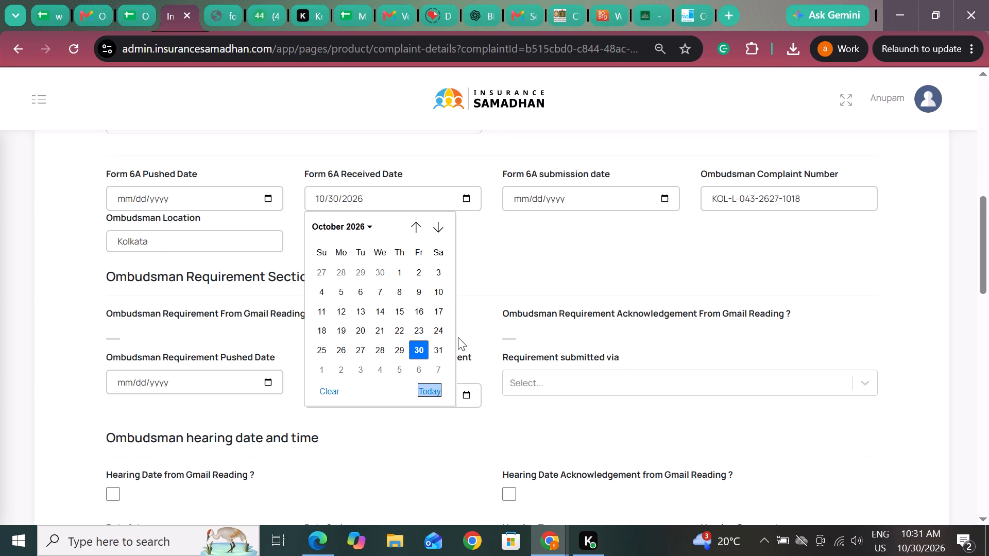
{"action": "scroll", "coordinate": [898, 160], "scroll_direction": "up", "scroll_amount": 11}
{"action": "left_click", "coordinate": [907, 156]}
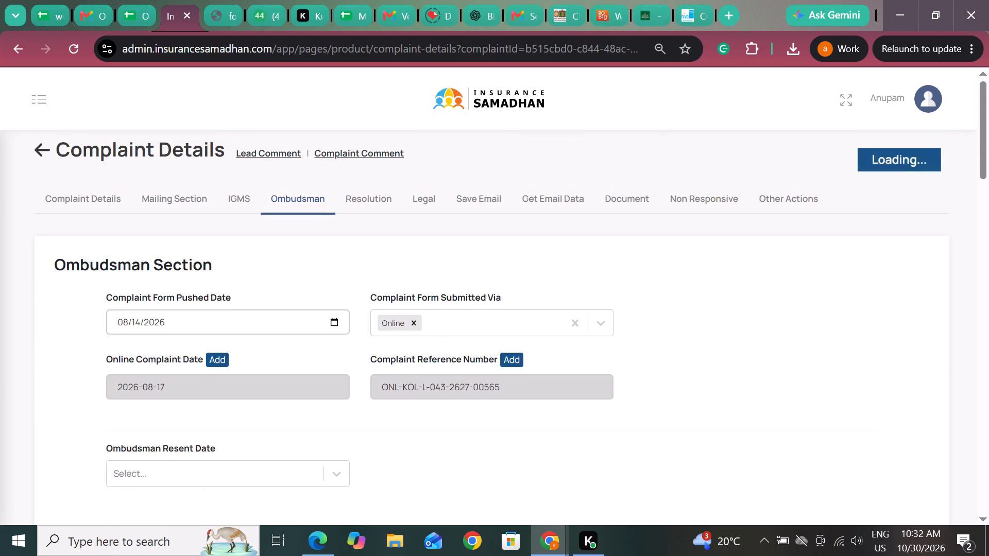
Go back to the Form 6a Received Complaints list and copy the complainant's phone number from the matching row.
{"action": "left_click", "coordinate": [41, 152]}
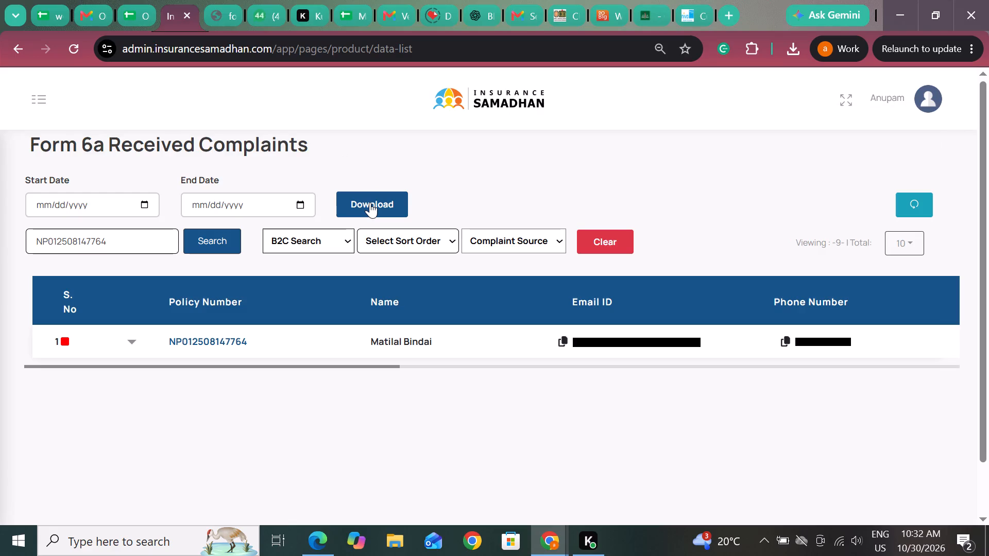
{"action": "scroll", "coordinate": [501, 361], "scroll_direction": "left", "scroll_amount": 2}
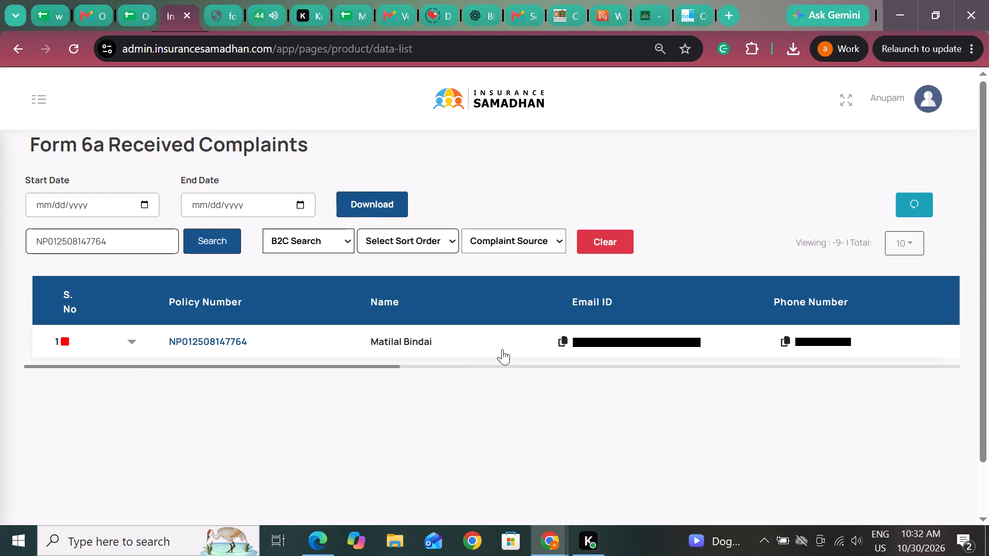
{"action": "scroll", "coordinate": [502, 349], "scroll_direction": "left", "scroll_amount": 2}
{"action": "left_click", "coordinate": [497, 343]}
{"action": "scroll", "coordinate": [497, 343], "scroll_direction": "left", "scroll_amount": 1}
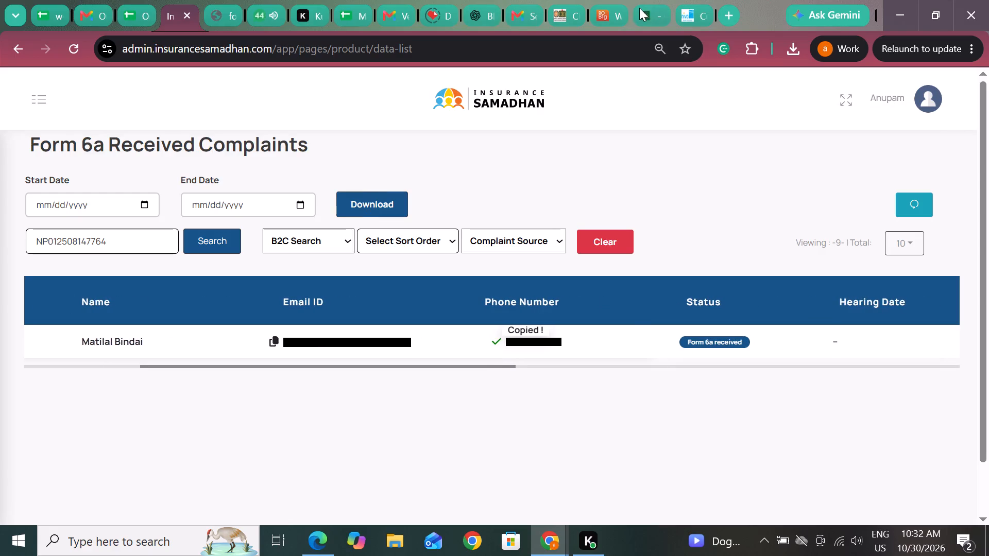
Switch to the Smartflo cloud phone, enter the copied phone number in its dialer and call the complainant.
{"action": "left_click", "coordinate": [619, 19]}
{"action": "left_click", "coordinate": [806, 90]}
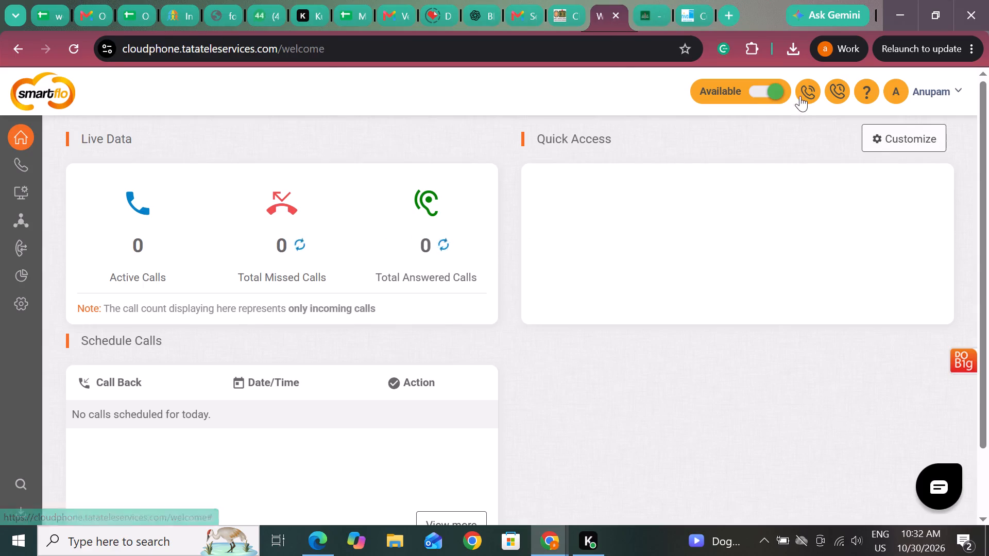
{"action": "double_click", "coordinate": [423, 174], "text": "ctrl"}
{"action": "key", "text": "ctrl+v"}
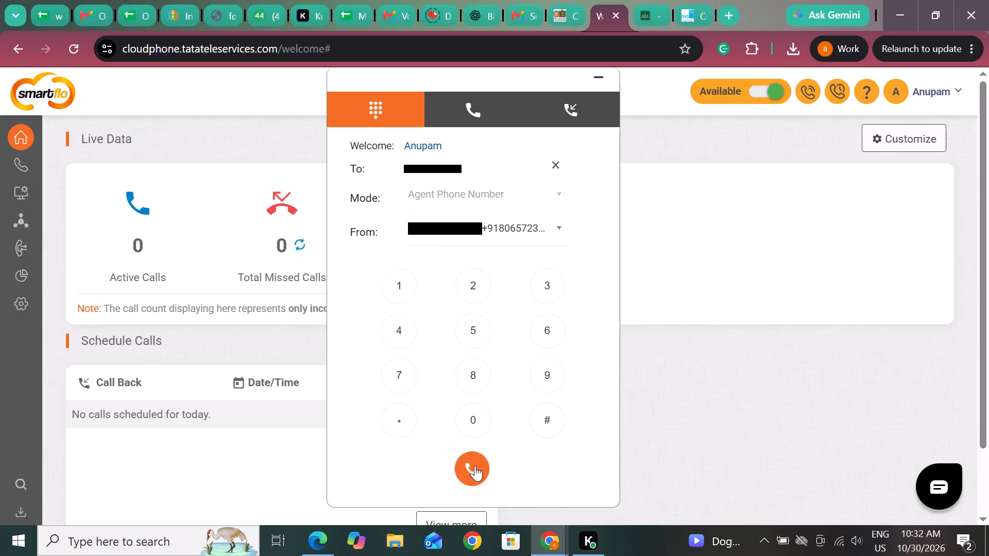
{"action": "left_click", "coordinate": [477, 471]}
Return to the complainant's row in the admin portal's Form 6a Received Complaints list.
{"action": "left_click", "coordinate": [189, 7]}
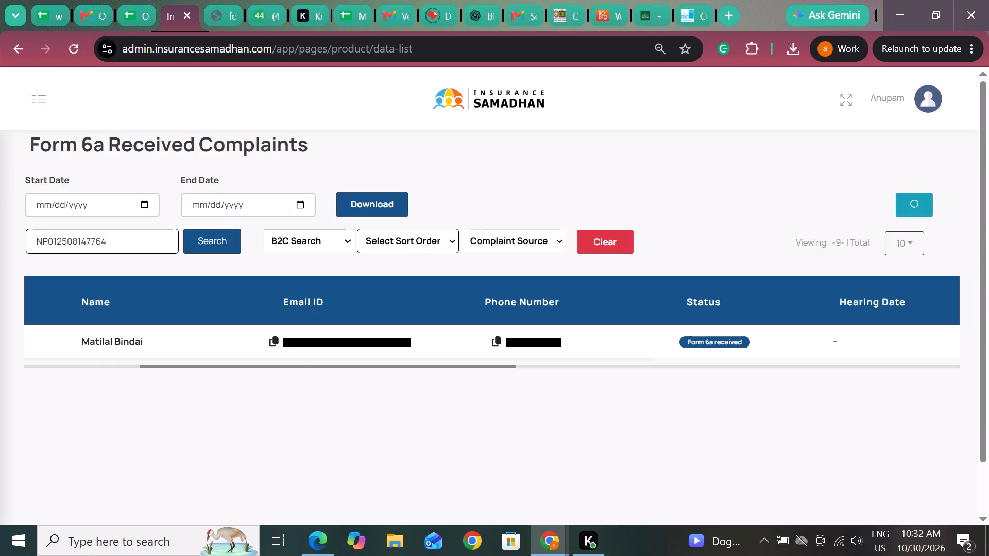
{"action": "scroll", "coordinate": [248, 328], "scroll_direction": "up", "scroll_amount": 2}
{"action": "scroll", "coordinate": [248, 328], "scroll_direction": "left", "scroll_amount": 1}
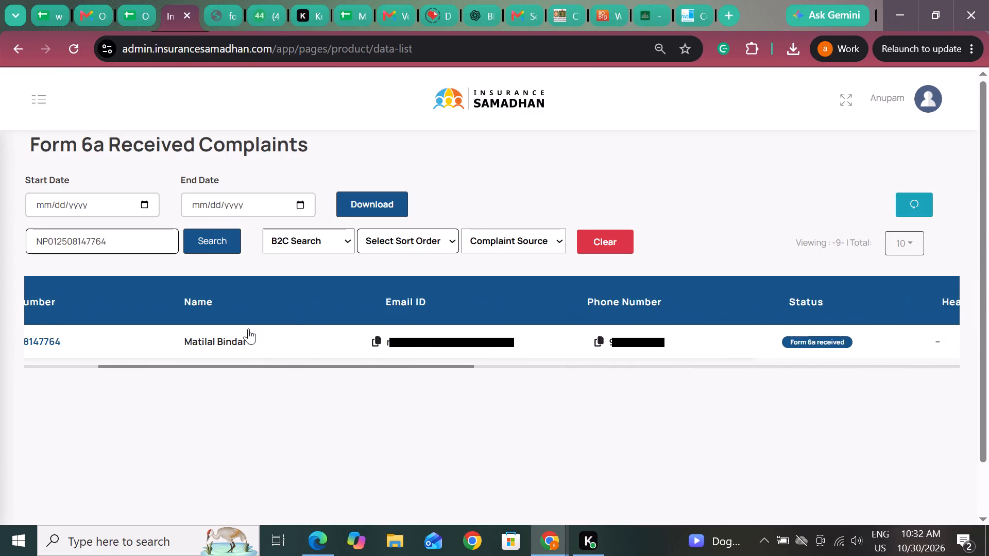
{"action": "scroll", "coordinate": [248, 328], "scroll_direction": "left", "scroll_amount": 1}
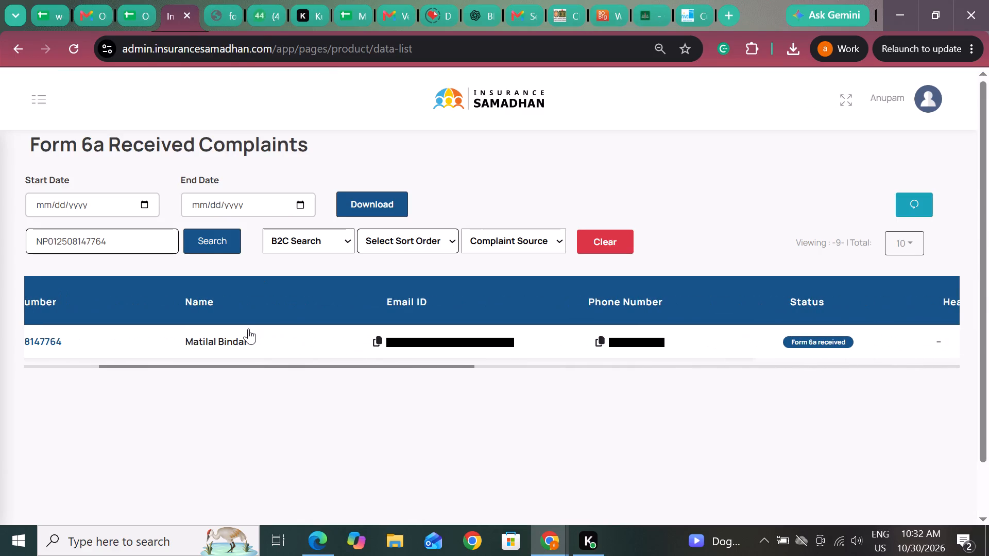
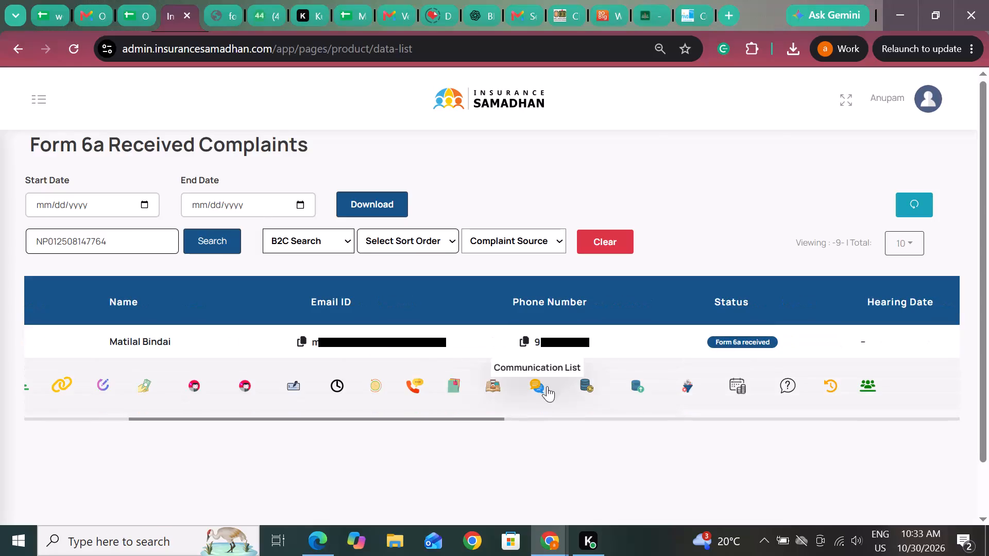
Open the communication log of the complainant's Form 6a complaint and start a new comment in its description field.
{"action": "left_click", "coordinate": [531, 388]}
{"action": "left_click", "coordinate": [531, 388]}
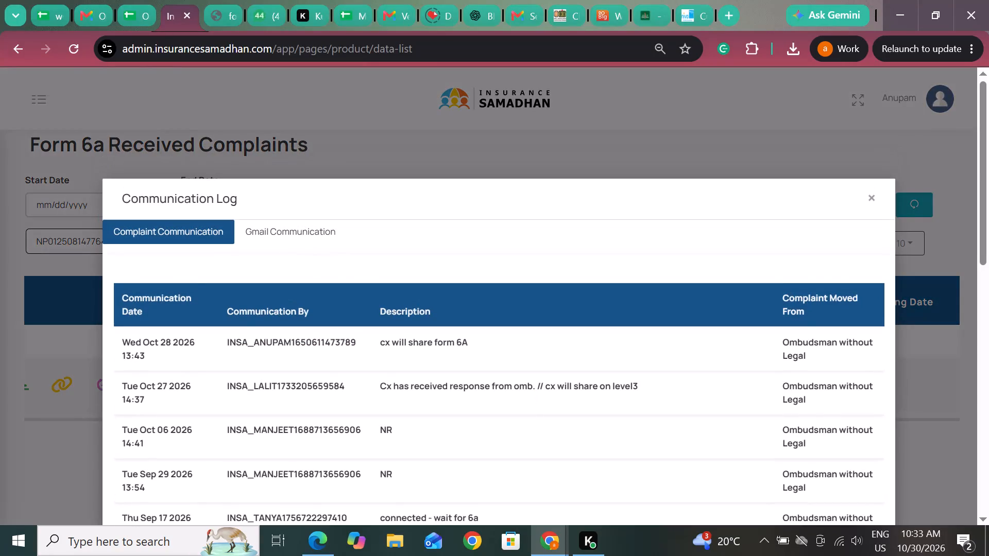
{"action": "scroll", "coordinate": [584, 389], "scroll_direction": "down", "scroll_amount": 8}
{"action": "left_click", "coordinate": [587, 485]}
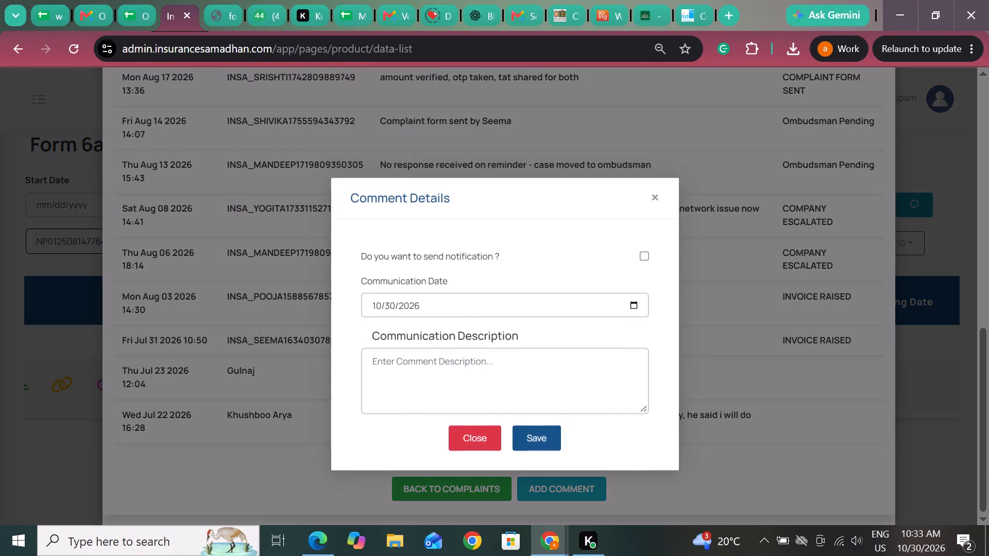
{"action": "left_click", "coordinate": [474, 362]}
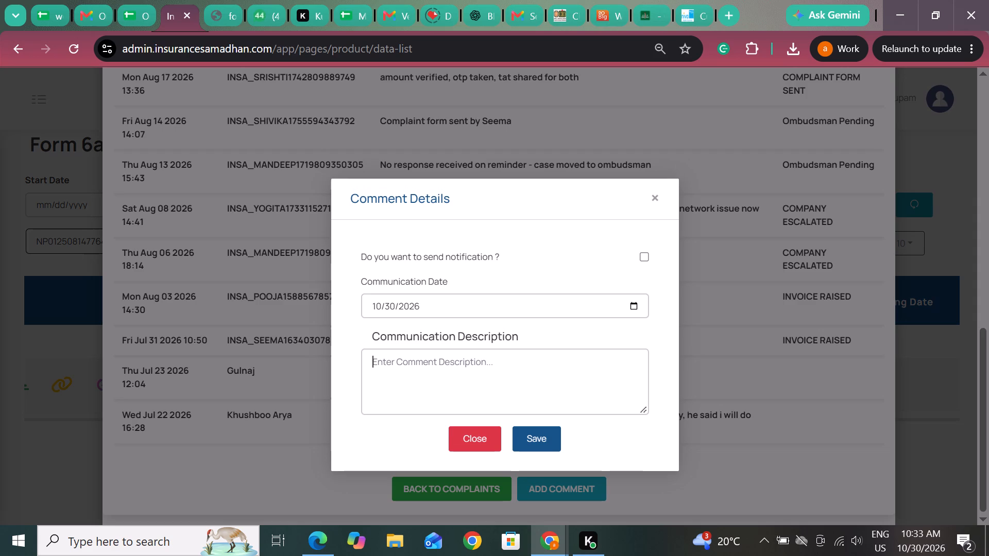
Enter "cx will submit 6A" as the communication description and save the comment to the complaint's log.
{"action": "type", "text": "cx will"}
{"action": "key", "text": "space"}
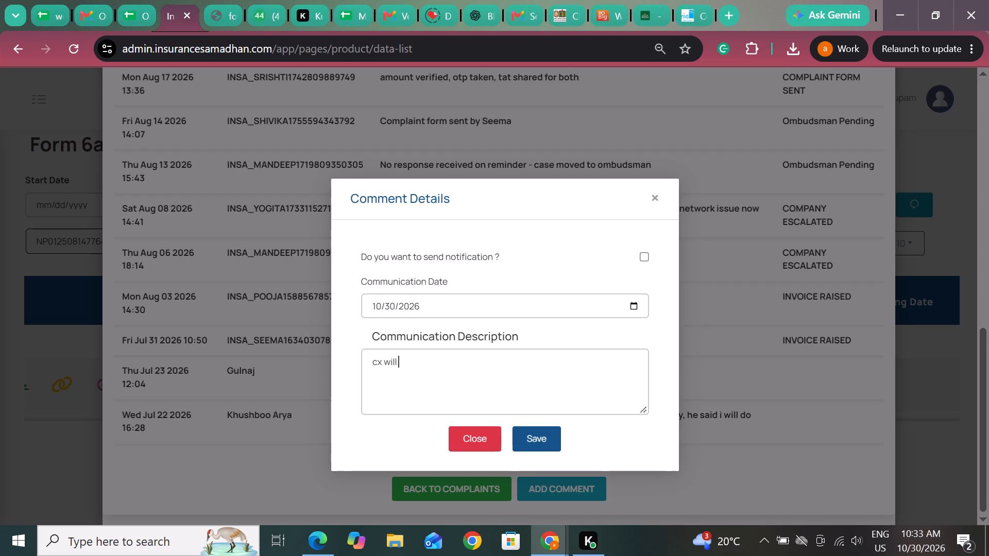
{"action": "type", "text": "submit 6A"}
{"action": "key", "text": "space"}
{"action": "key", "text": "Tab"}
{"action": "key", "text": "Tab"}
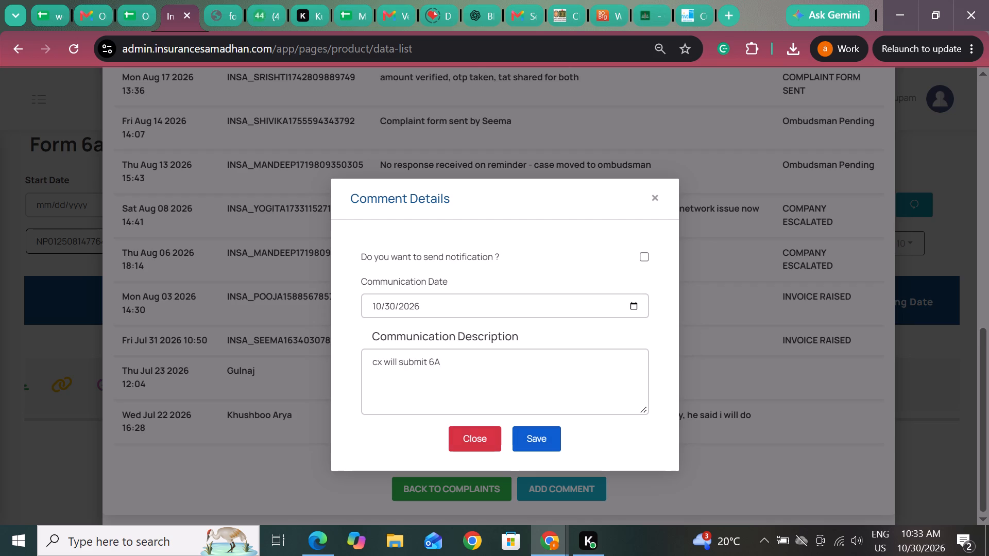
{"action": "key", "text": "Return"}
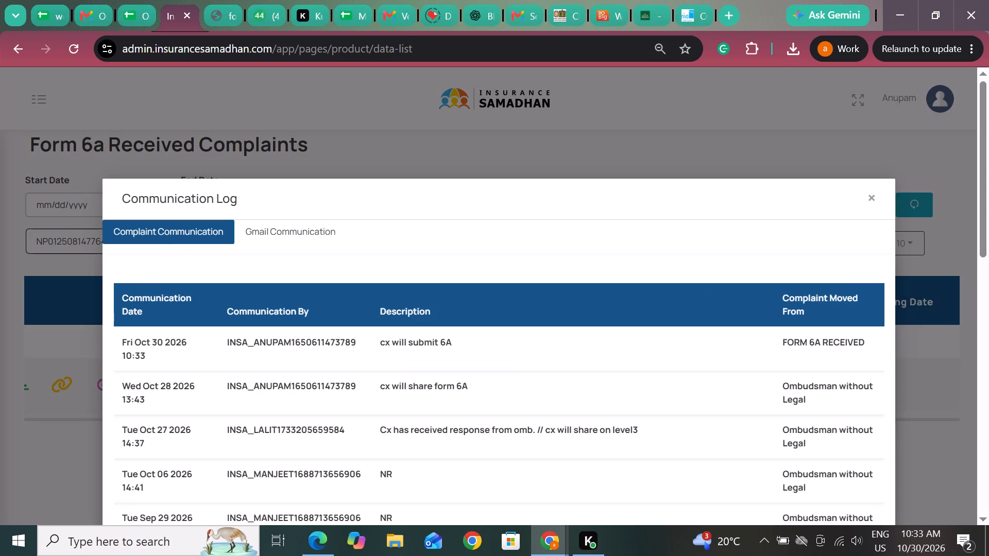
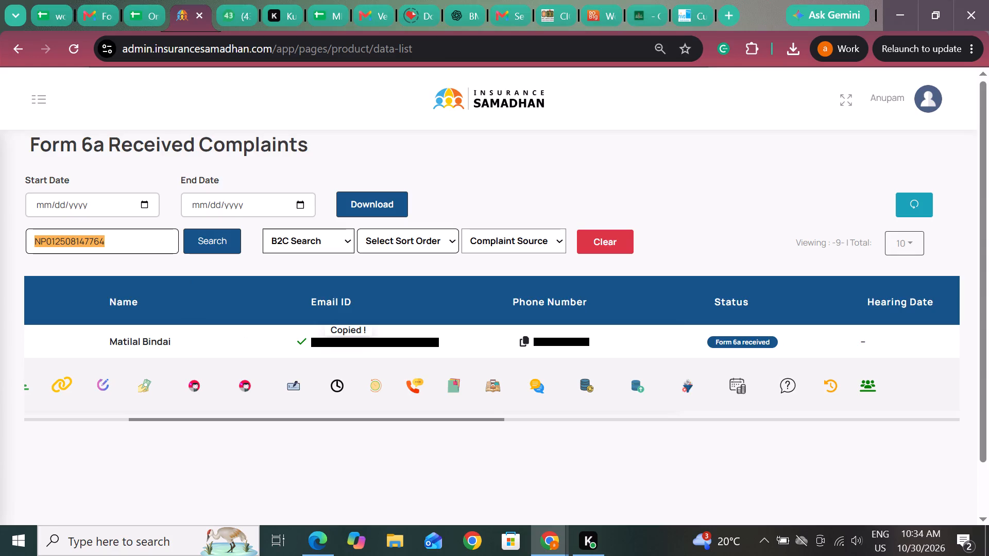
Search the complaints list by the complainant's copied email address.
{"action": "key", "text": "ctrl+v"}
{"action": "left_click", "coordinate": [206, 250]}
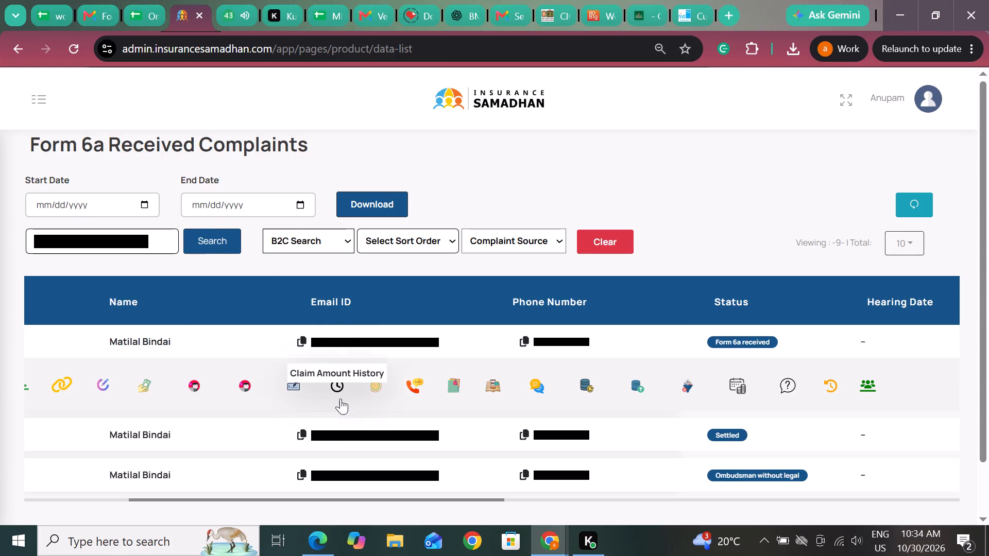
Collapse the Form 6a complaint's row and open the complainant's third listed complaint, the one with status Ombudsman without legal, from its policy number.
{"action": "scroll", "coordinate": [227, 333], "scroll_direction": "right", "scroll_amount": 6}
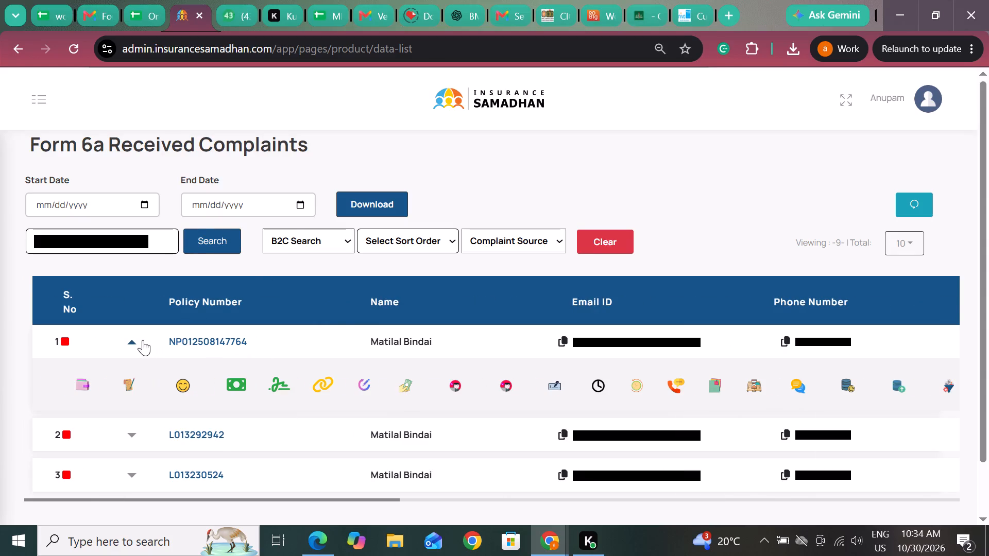
{"action": "left_click", "coordinate": [143, 340]}
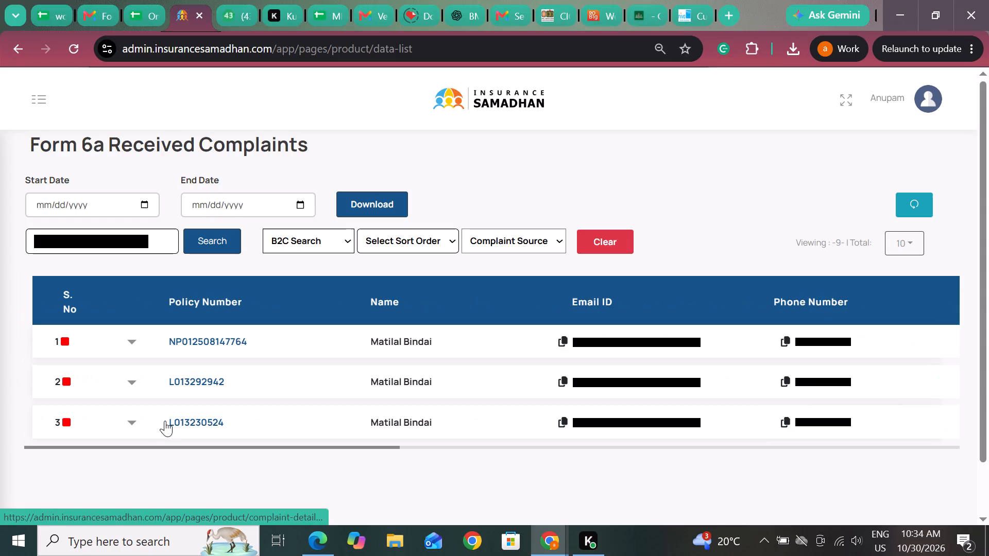
{"action": "left_click_drag", "start_coordinate": [160, 419], "coordinate": [278, 421]}
{"action": "left_click", "coordinate": [214, 418]}
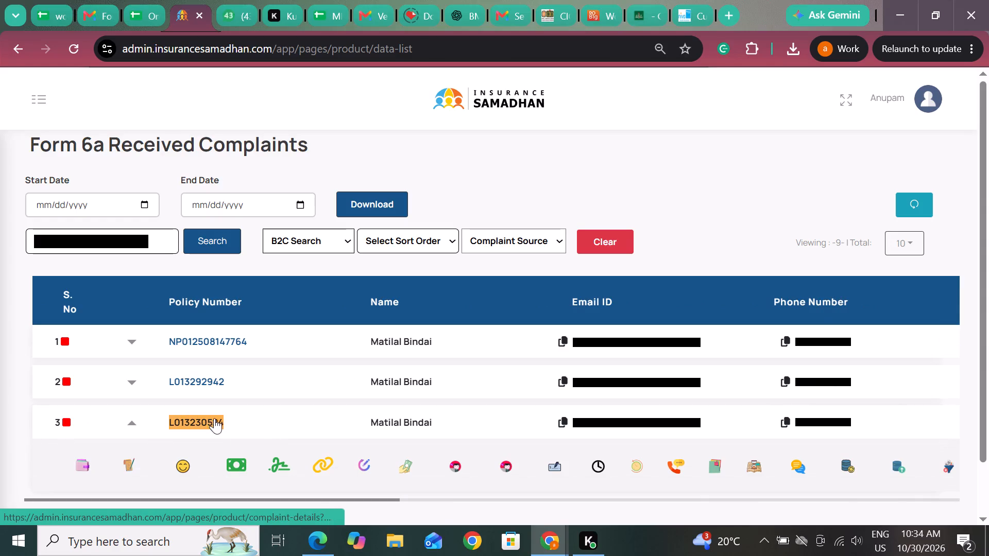
Check the complaint's Document section, then open its IGMS/Ombudsman award and requirement documents upload under Other Actions.
{"action": "left_click", "coordinate": [613, 200]}
{"action": "scroll", "coordinate": [396, 241], "scroll_direction": "down", "scroll_amount": 4}
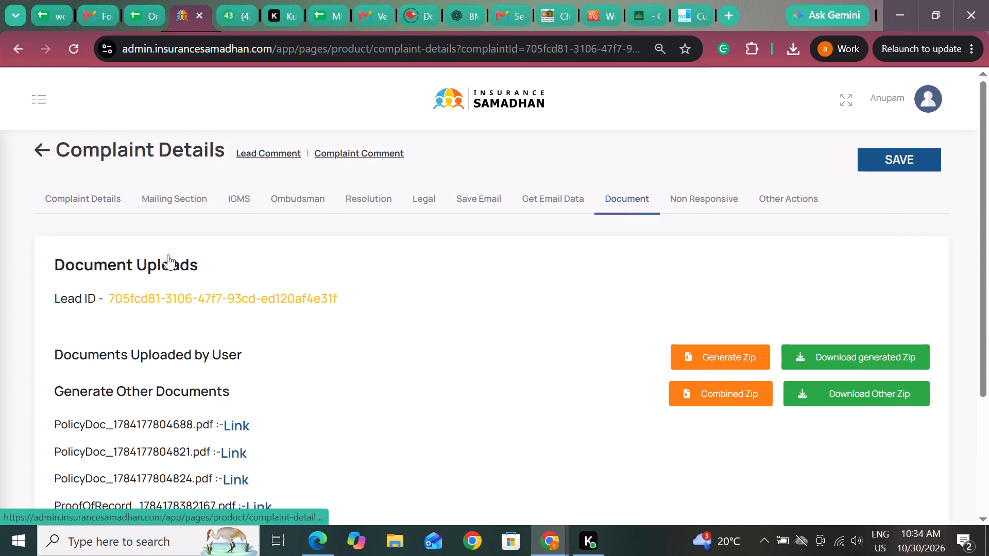
{"action": "scroll", "coordinate": [741, 176], "scroll_direction": "up", "scroll_amount": 4}
{"action": "left_click", "coordinate": [778, 190]}
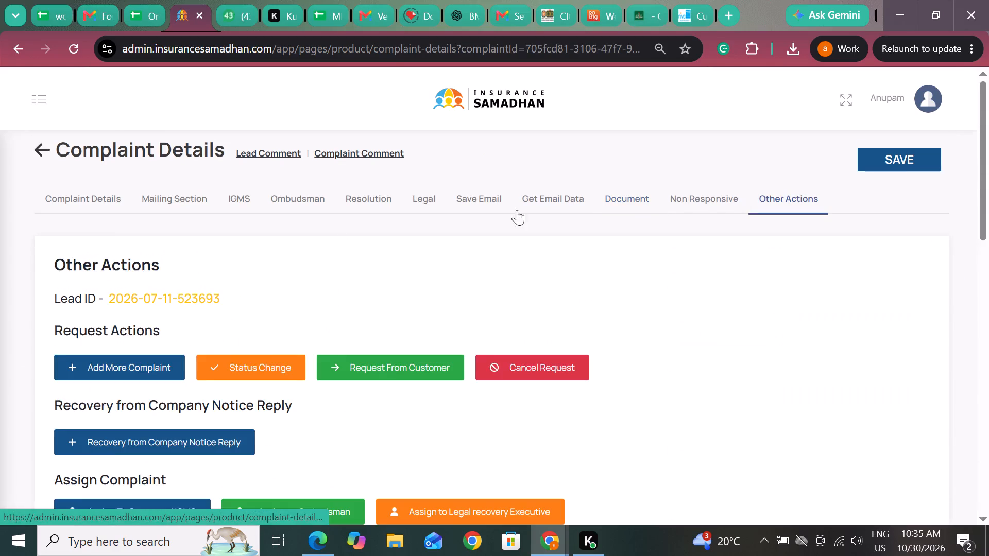
{"action": "scroll", "coordinate": [86, 272], "scroll_direction": "down", "scroll_amount": 2}
{"action": "left_click", "coordinate": [99, 491]}
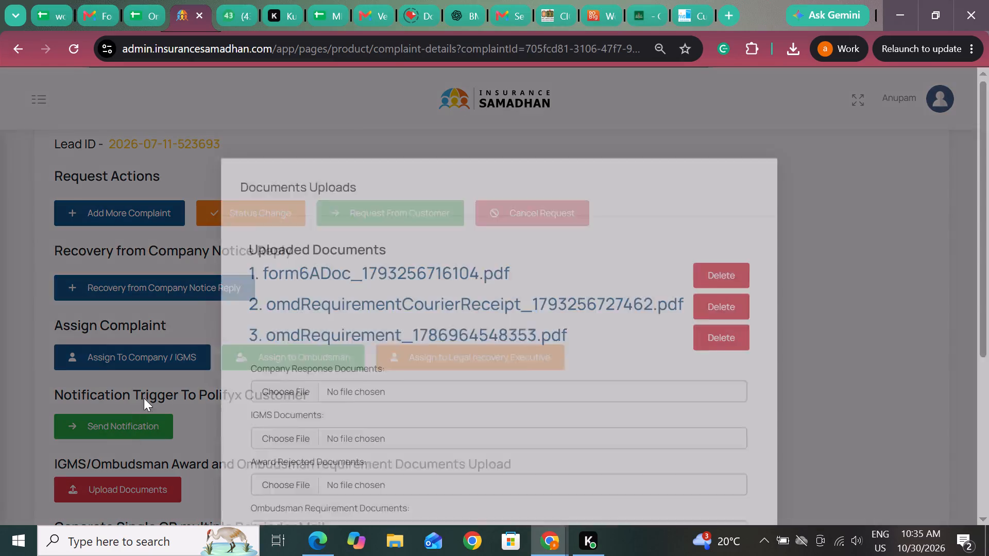
View the uploaded Form 6A, Ombudsman requirement and requirement courier receipt PDFs one after another.
{"action": "left_click", "coordinate": [314, 291]}
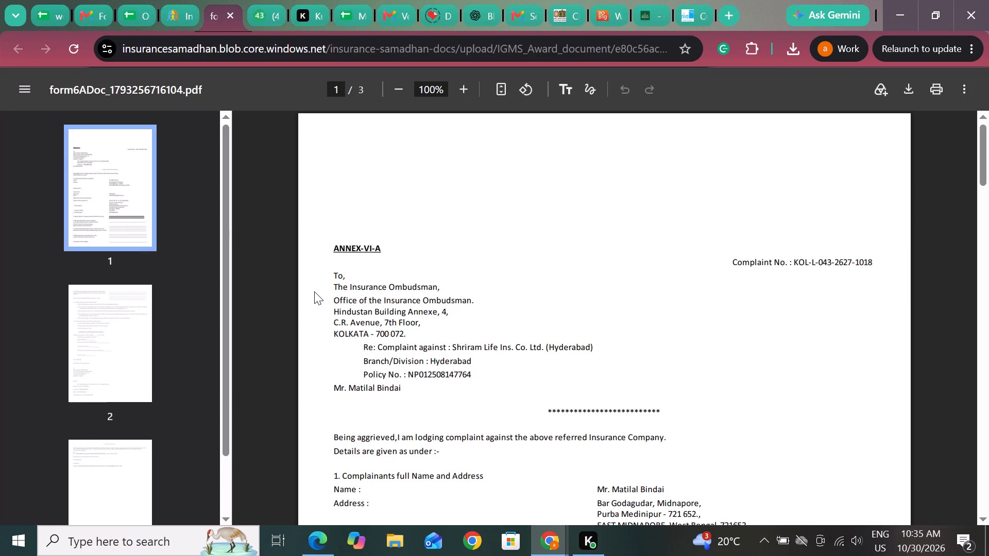
{"action": "left_click", "coordinate": [232, 13]}
{"action": "left_click", "coordinate": [335, 358]}
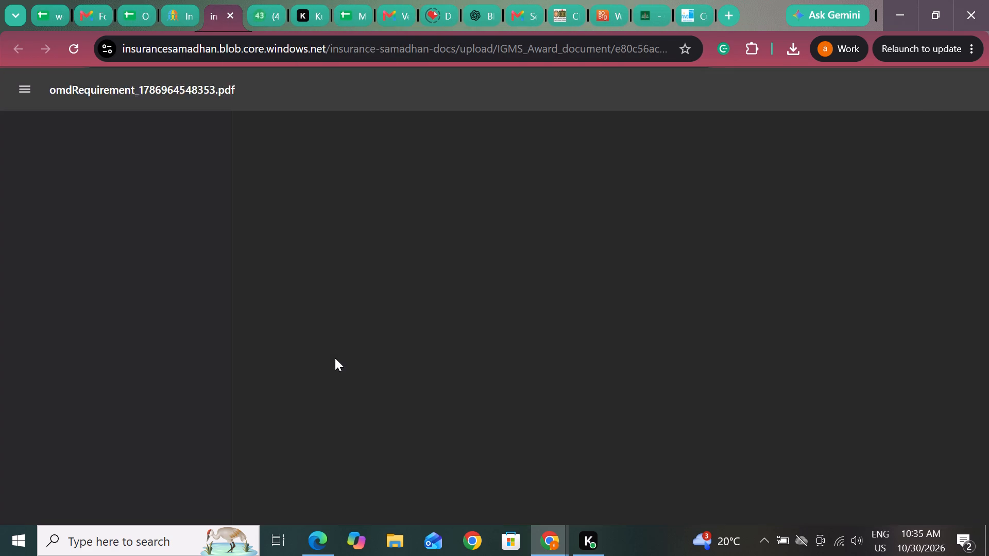
{"action": "left_click", "coordinate": [229, 16]}
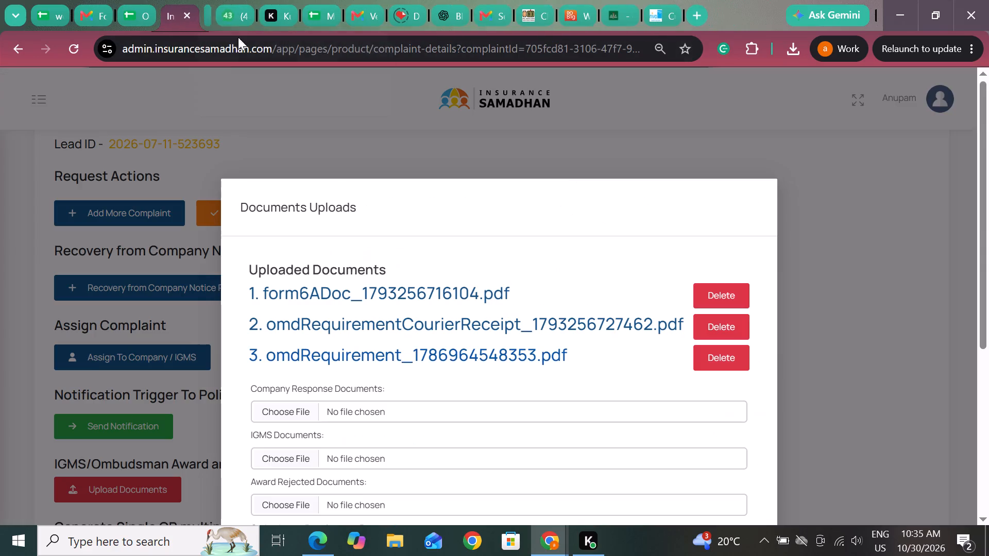
{"action": "left_click", "coordinate": [372, 329]}
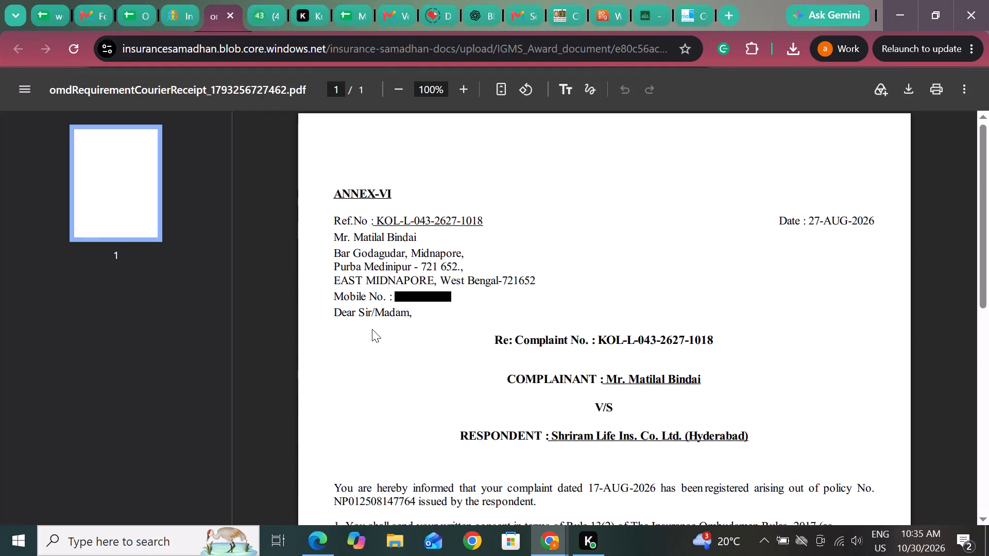
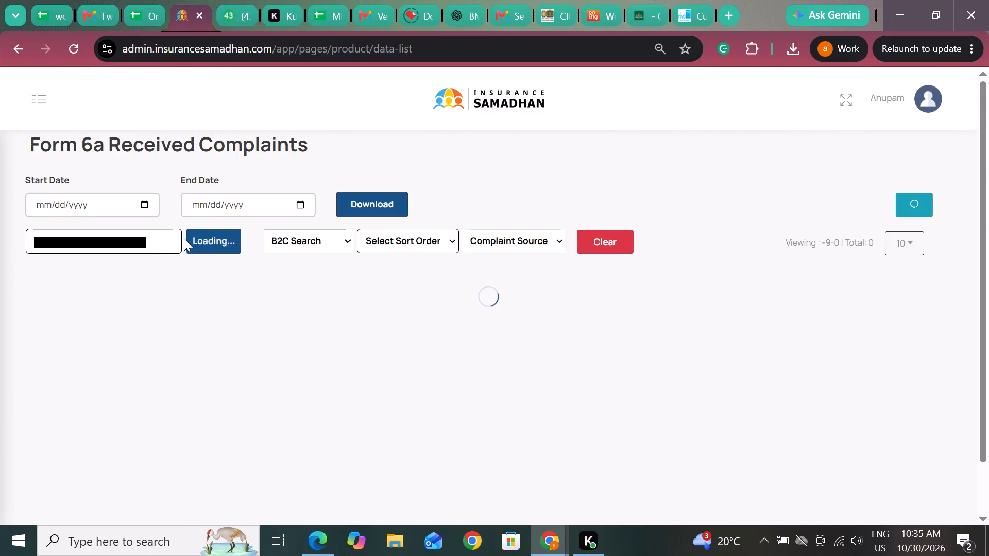
Open the complaint in the Form 6a Received search results from its policy number and review its policy, assignment and status details.
{"action": "scroll", "coordinate": [370, 294], "scroll_direction": "down", "scroll_amount": 1}
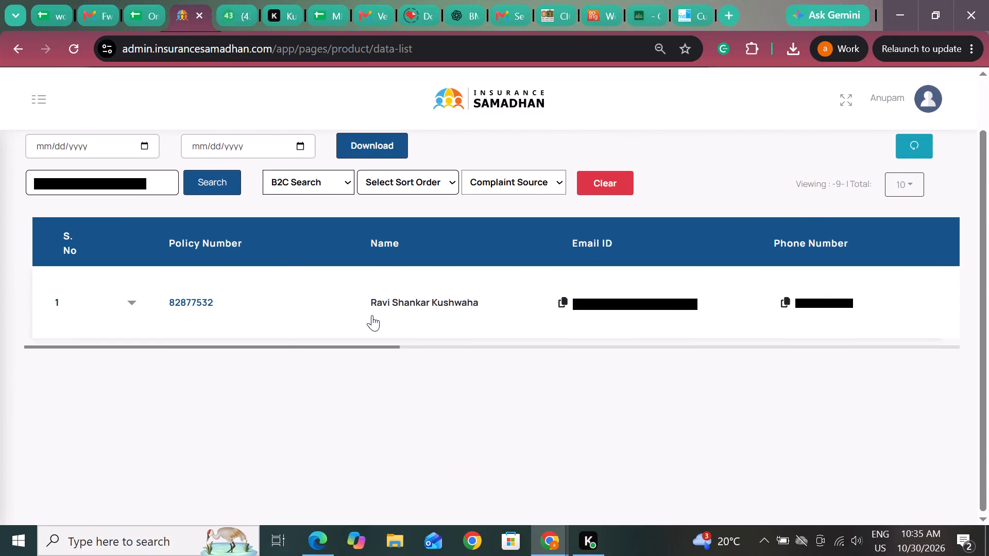
{"action": "scroll", "coordinate": [372, 315], "scroll_direction": "up", "scroll_amount": 1}
{"action": "left_click", "coordinate": [210, 303]}
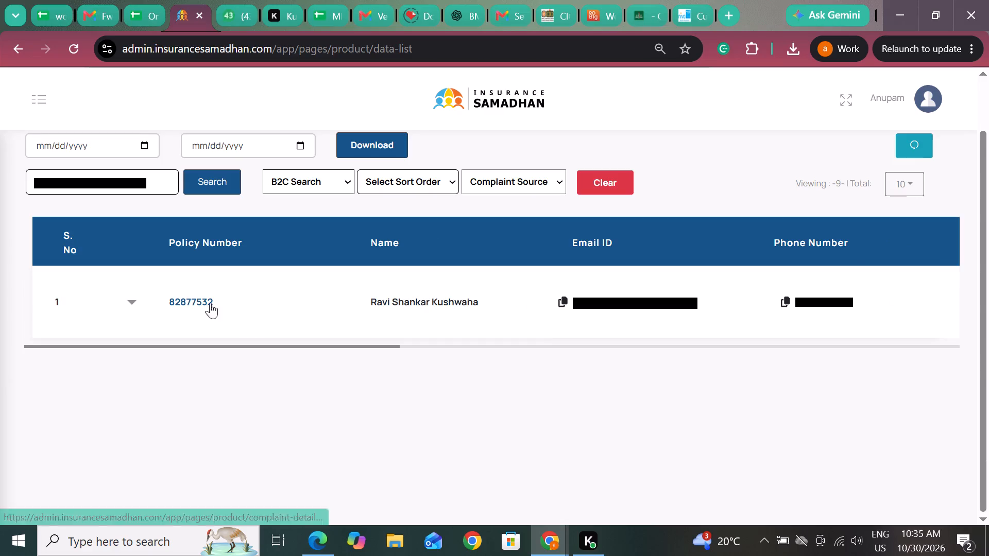
{"action": "scroll", "coordinate": [344, 277], "scroll_direction": "down", "scroll_amount": 12}
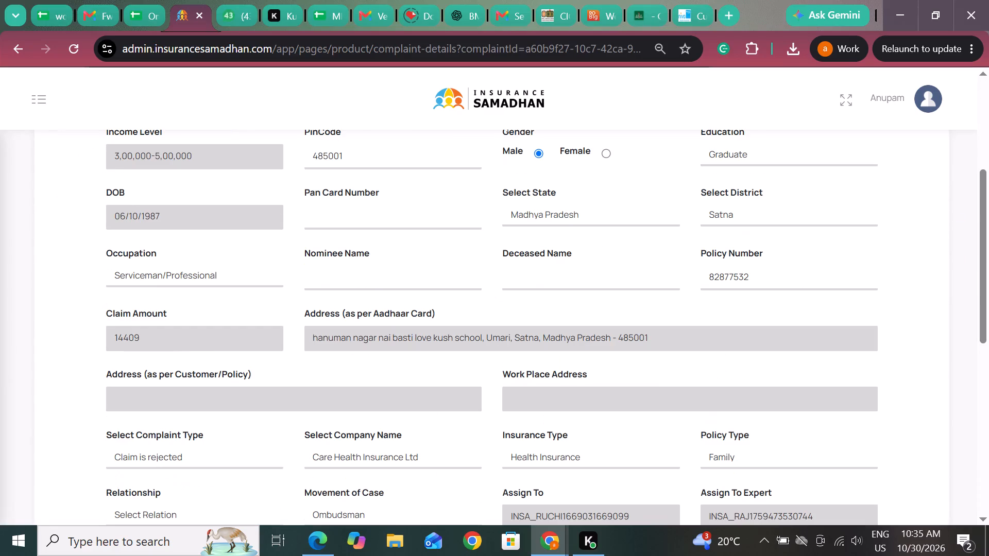
{"action": "scroll", "coordinate": [323, 268], "scroll_direction": "down", "scroll_amount": 4}
{"action": "scroll", "coordinate": [346, 224], "scroll_direction": "down", "scroll_amount": 4}
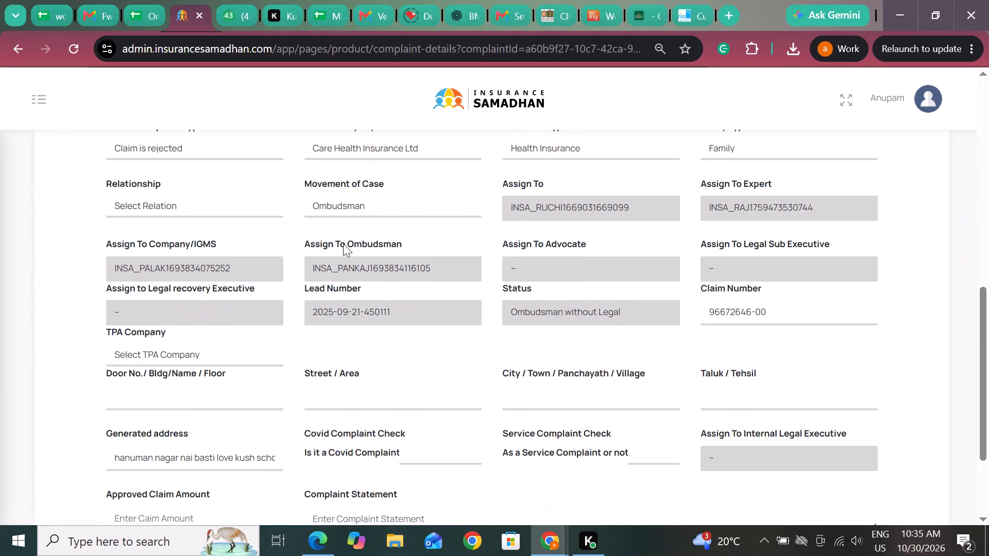
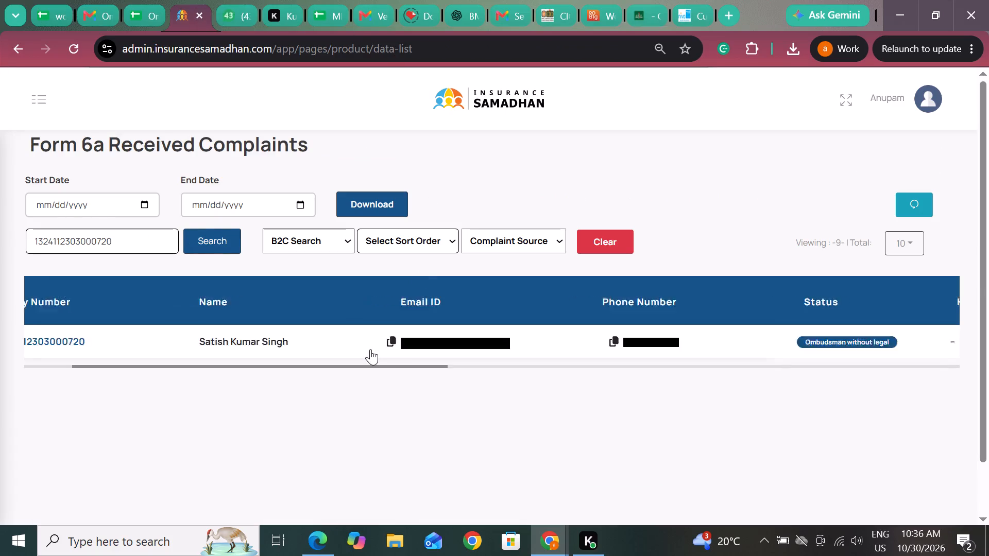
Open the uploaded omdRequirementCourierReceipt PDF from the other actions of the listed Ombudsman without legal complaint.
{"action": "scroll", "coordinate": [370, 349], "scroll_direction": "left", "scroll_amount": 1}
{"action": "left_click", "coordinate": [187, 341]}
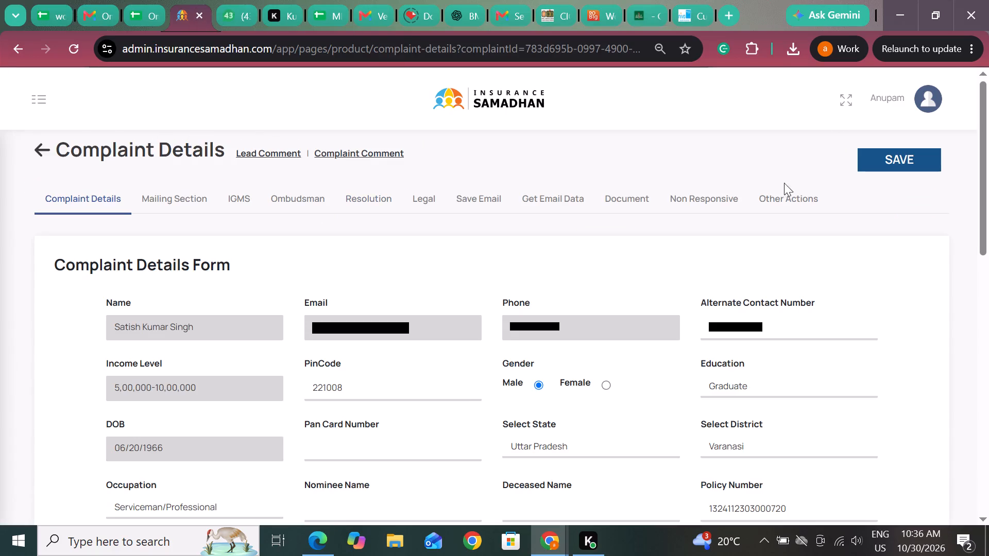
{"action": "left_click", "coordinate": [779, 201]}
{"action": "scroll", "coordinate": [199, 244], "scroll_direction": "down", "scroll_amount": 6}
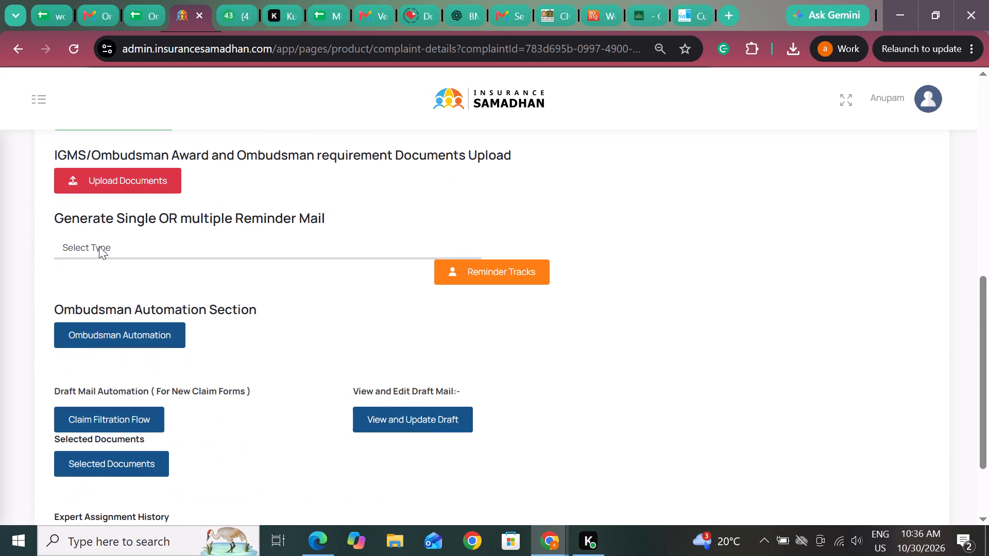
{"action": "left_click", "coordinate": [101, 178]}
{"action": "left_click", "coordinate": [384, 290]}
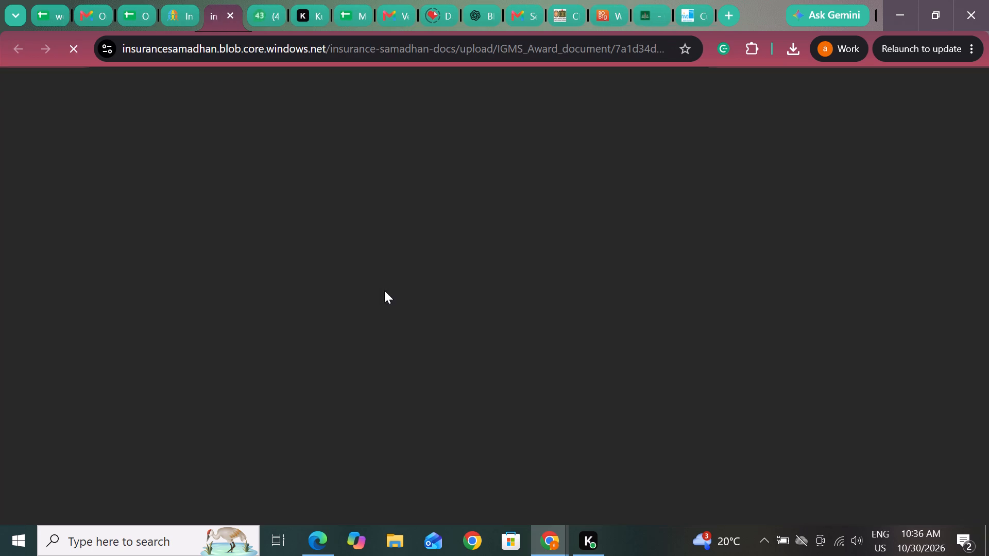
{"action": "scroll", "coordinate": [470, 249], "scroll_direction": "down", "scroll_amount": 5}
{"action": "scroll", "coordinate": [470, 255], "scroll_direction": "up", "scroll_amount": 2}
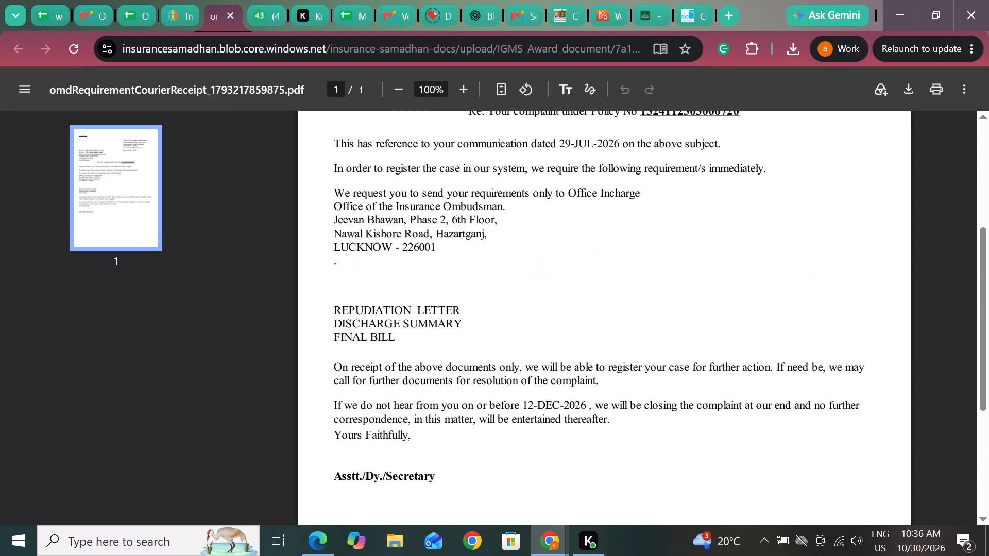
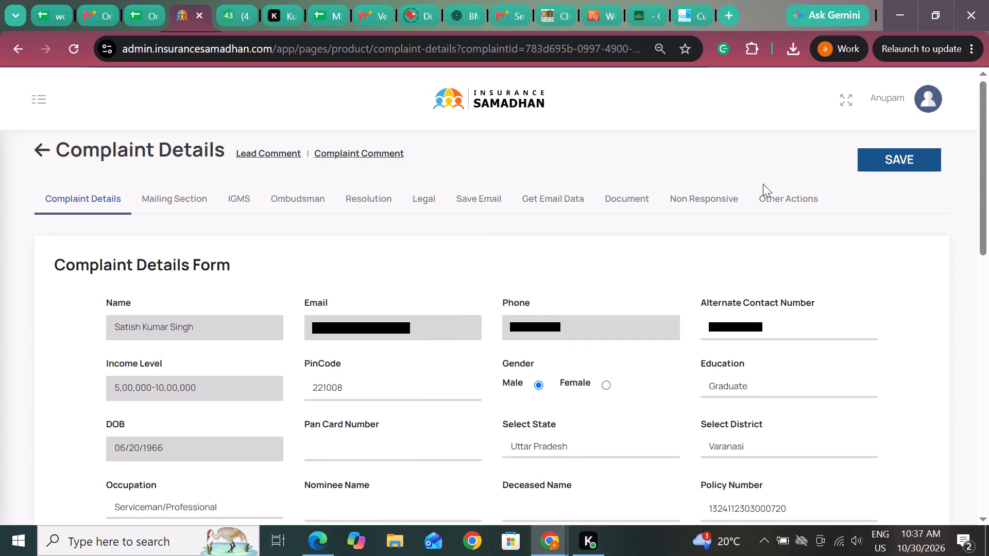
Review the Ombudsman complaint's uploaded documents and its complaint details form, including policy, company and assignment fields.
{"action": "left_click", "coordinate": [643, 196]}
{"action": "scroll", "coordinate": [353, 233], "scroll_direction": "down", "scroll_amount": 5}
{"action": "scroll", "coordinate": [186, 280], "scroll_direction": "up", "scroll_amount": 7}
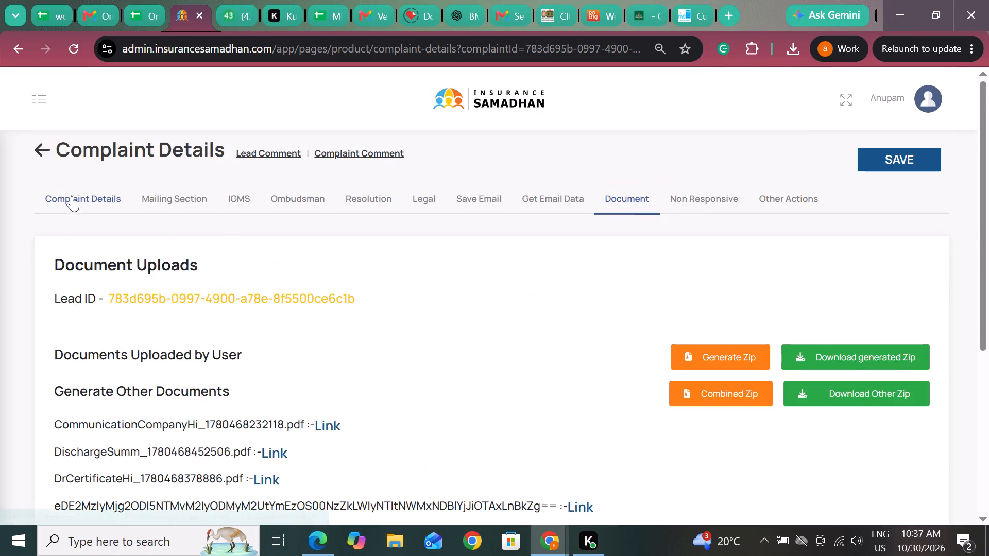
{"action": "left_click", "coordinate": [72, 196]}
{"action": "scroll", "coordinate": [561, 251], "scroll_direction": "down", "scroll_amount": 4}
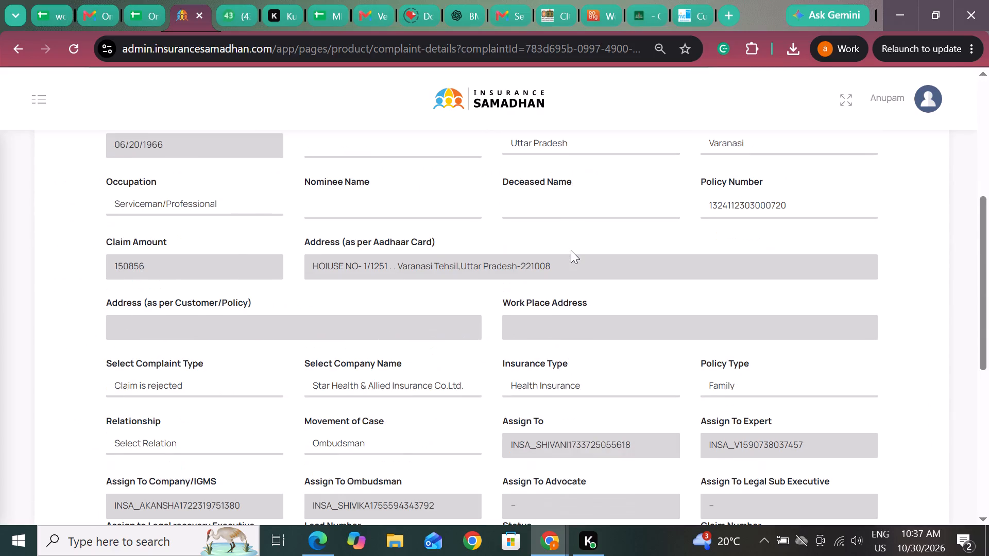
{"action": "scroll", "coordinate": [708, 228], "scroll_direction": "up", "scroll_amount": 5}
{"action": "scroll", "coordinate": [761, 225], "scroll_direction": "up", "scroll_amount": 4}
Open the Ombudsman requirement document uploaded among the complaint's IGMS/Ombudsman award and requirement documents.
{"action": "left_click", "coordinate": [788, 201]}
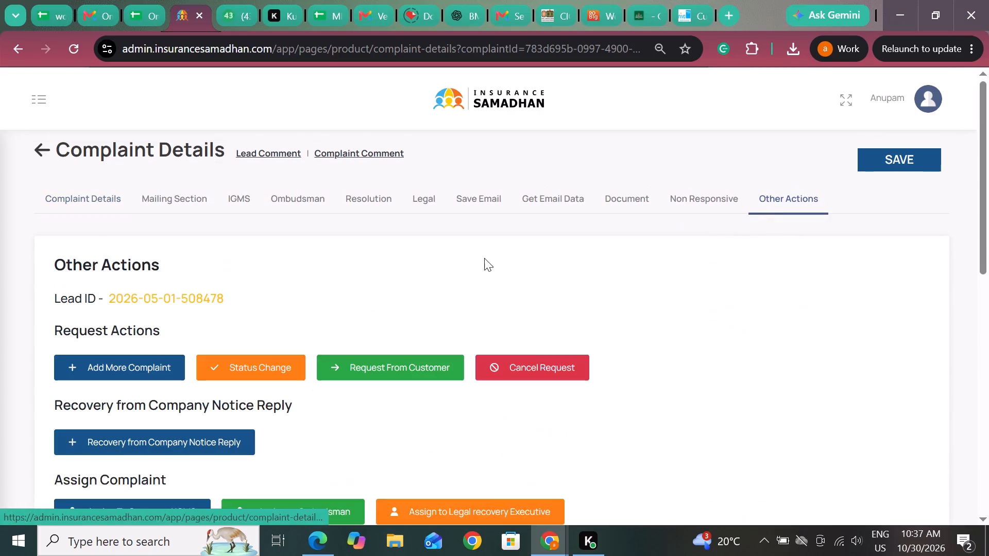
{"action": "scroll", "coordinate": [323, 267], "scroll_direction": "down", "scroll_amount": 6}
{"action": "left_click", "coordinate": [134, 186]}
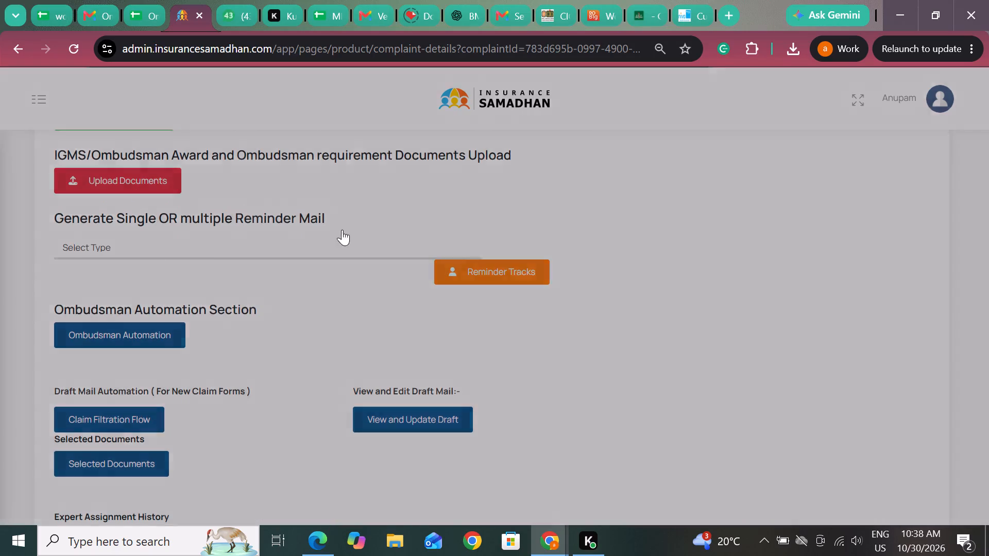
{"action": "left_click", "coordinate": [350, 292]}
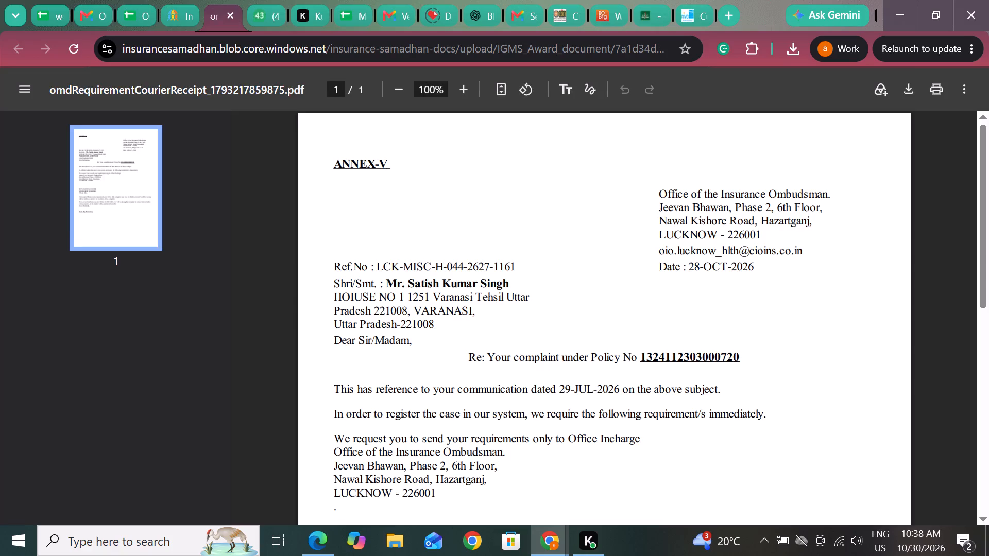
Leave the ombudsman requirement letter, dismiss the complaint's document uploads dialog and return to the complaints list.
{"action": "scroll", "coordinate": [564, 302], "scroll_direction": "down", "scroll_amount": 1}
{"action": "scroll", "coordinate": [519, 345], "scroll_direction": "up", "scroll_amount": 4}
{"action": "left_click", "coordinate": [165, 16]}
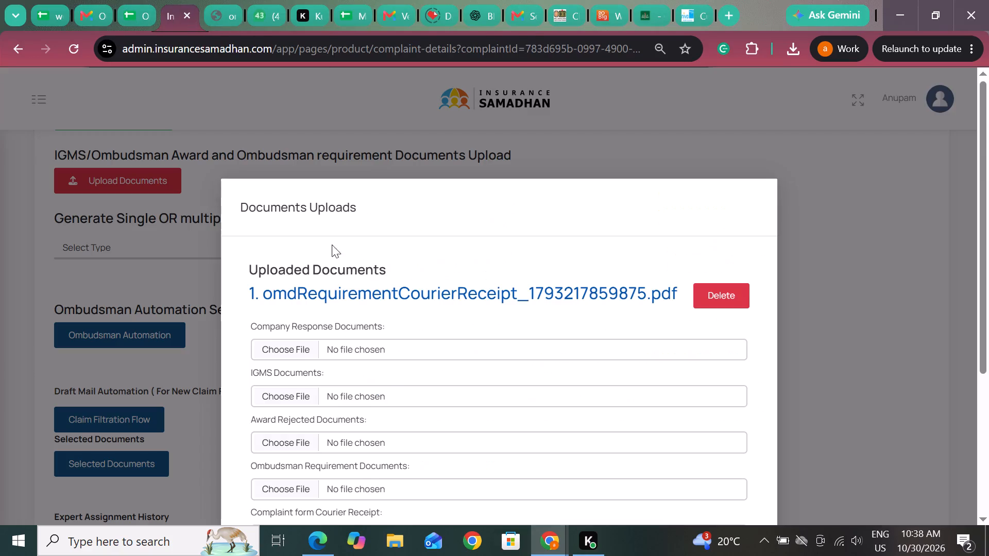
{"action": "left_click", "coordinate": [111, 214]}
{"action": "scroll", "coordinate": [52, 242], "scroll_direction": "up", "scroll_amount": 6}
{"action": "scroll", "coordinate": [39, 168], "scroll_direction": "up", "scroll_amount": 6}
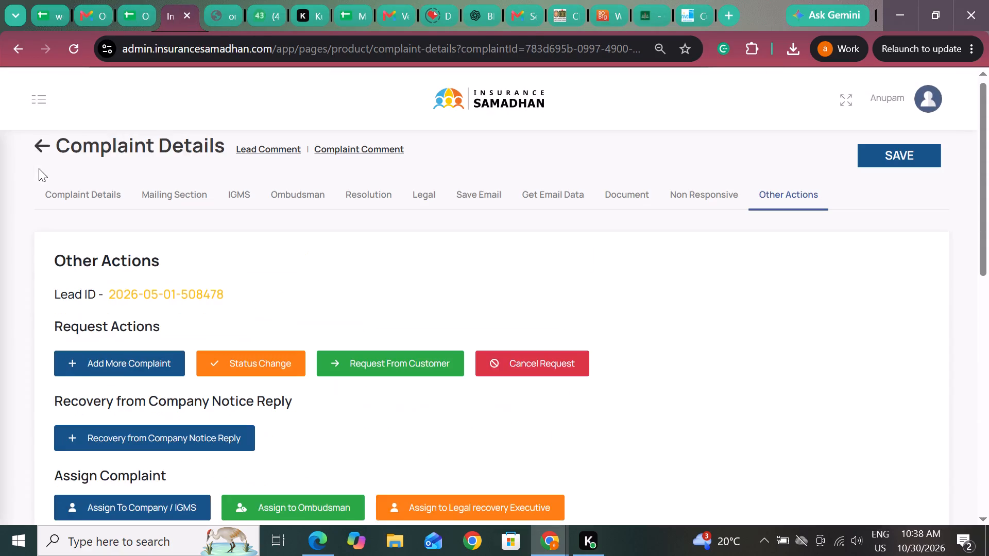
{"action": "left_click", "coordinate": [38, 148]}
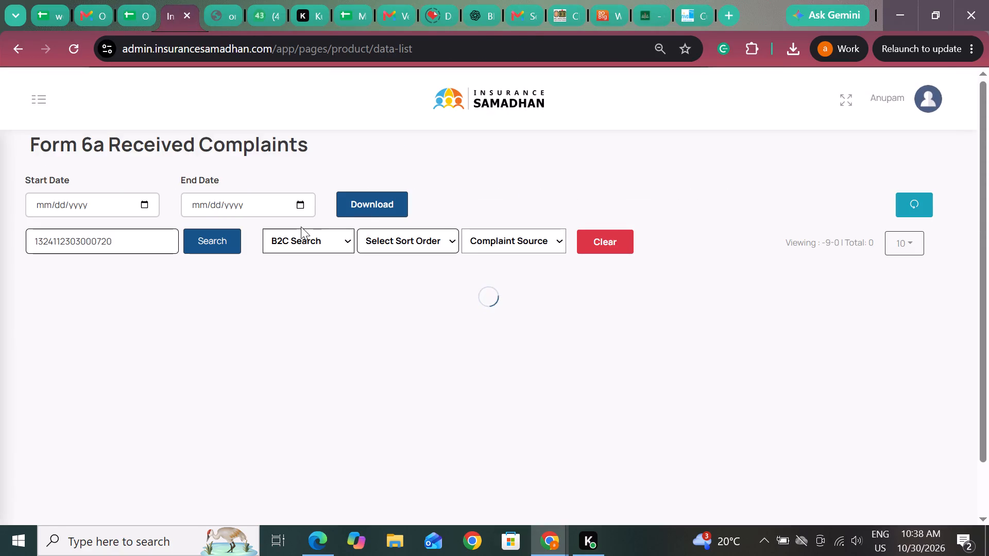
Reopen the listed complaint from its policy number and review its ombudsman section, including the complaint reference and Form 6A data.
{"action": "scroll", "coordinate": [387, 286], "scroll_direction": "down", "scroll_amount": 2}
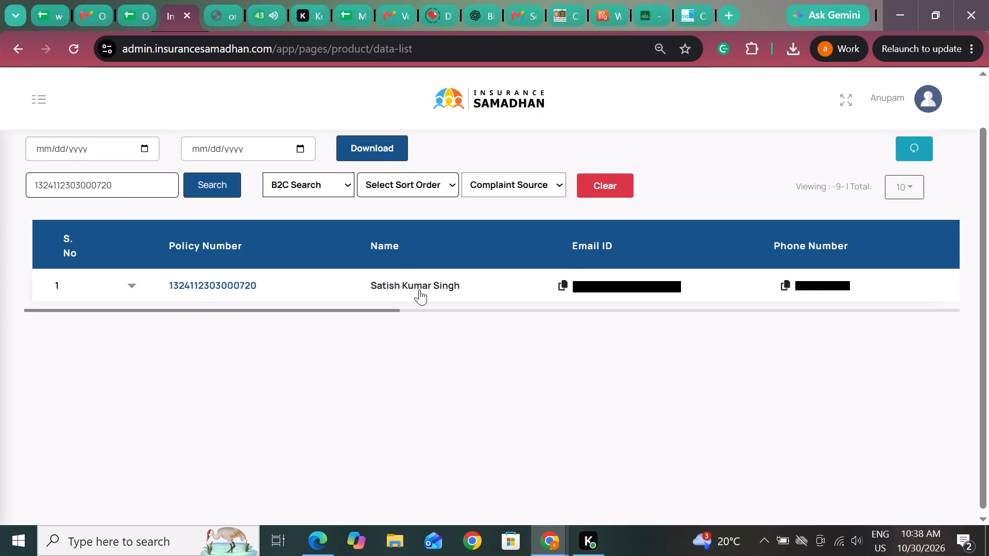
{"action": "scroll", "coordinate": [419, 289], "scroll_direction": "up", "scroll_amount": 1}
{"action": "left_click", "coordinate": [210, 280]}
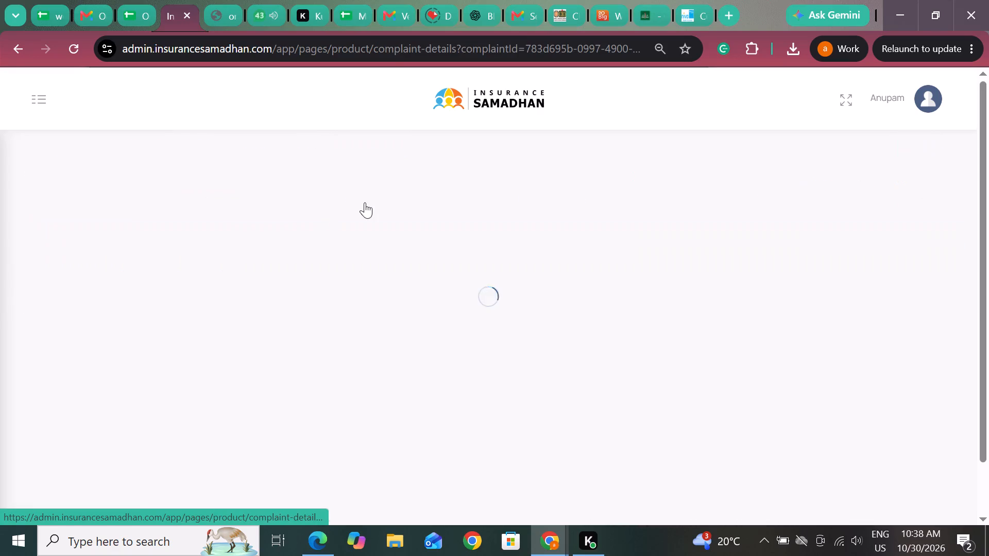
{"action": "left_click", "coordinate": [292, 204]}
{"action": "scroll", "coordinate": [365, 241], "scroll_direction": "down", "scroll_amount": 6}
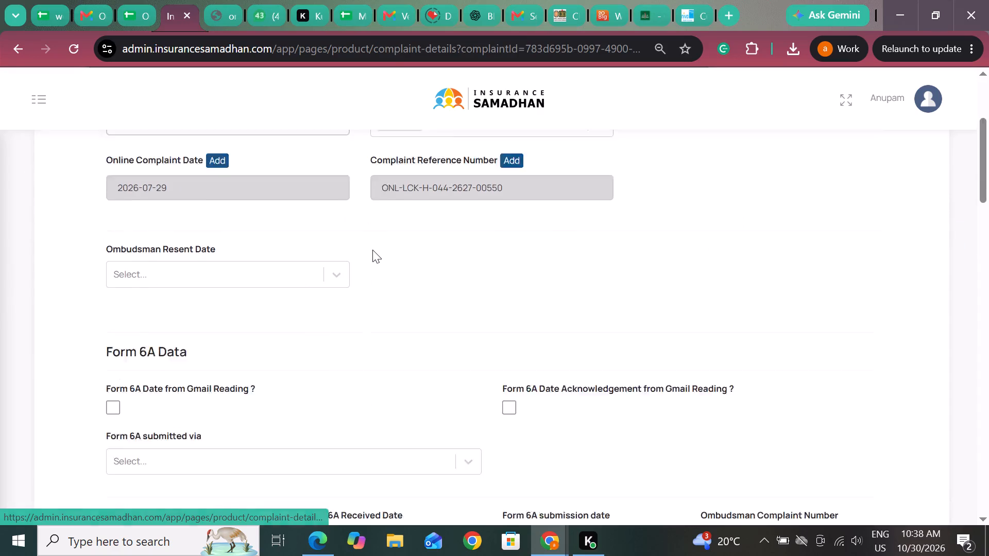
{"action": "scroll", "coordinate": [372, 250], "scroll_direction": "down", "scroll_amount": 1}
{"action": "scroll", "coordinate": [331, 272], "scroll_direction": "up", "scroll_amount": 10}
Examine the Complaint Details form, from the complainant's details through the assignments, status and claim number to the follow-up fields.
{"action": "left_click", "coordinate": [97, 189]}
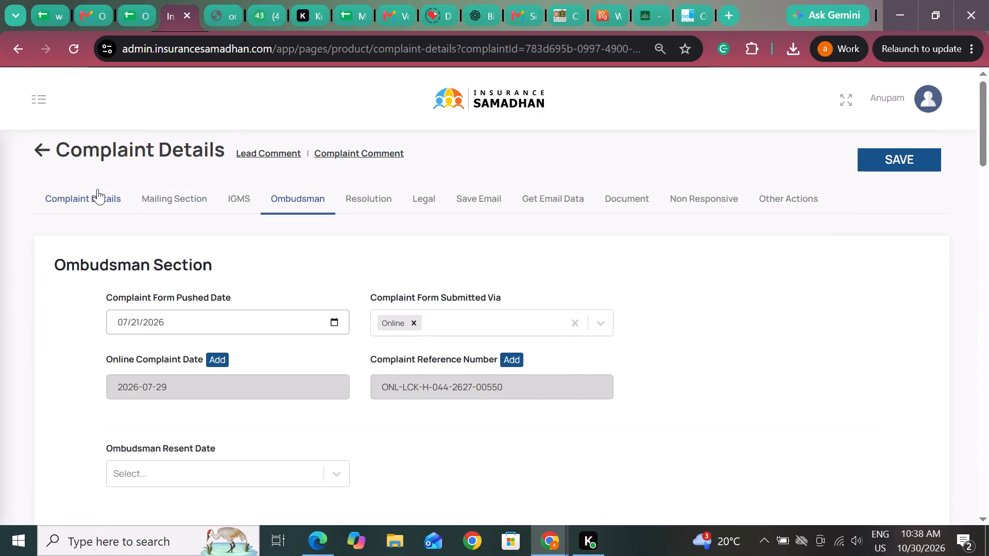
{"action": "triple_click", "coordinate": [233, 228]}
{"action": "triple_click", "coordinate": [233, 228]}
{"action": "left_click", "coordinate": [233, 228]}
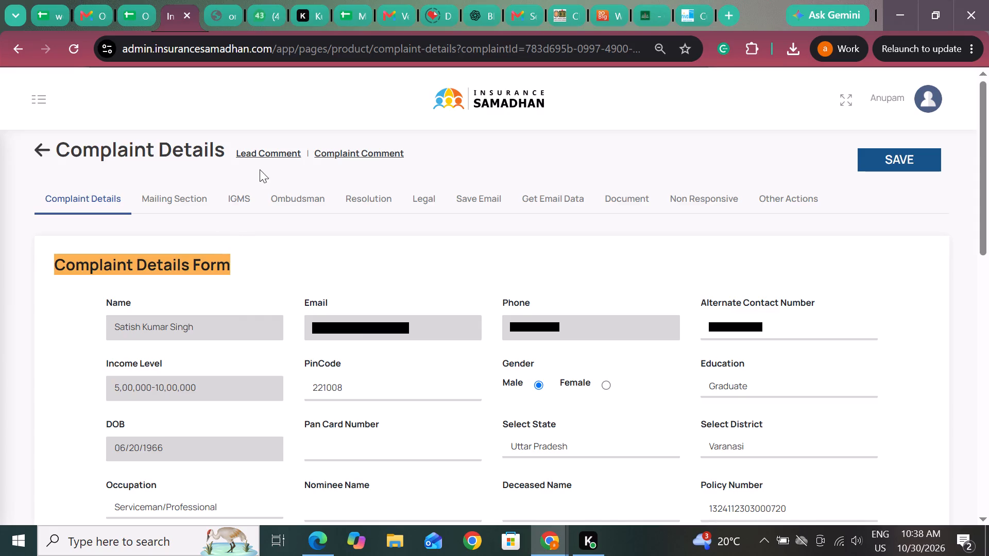
{"action": "left_click", "coordinate": [303, 248]}
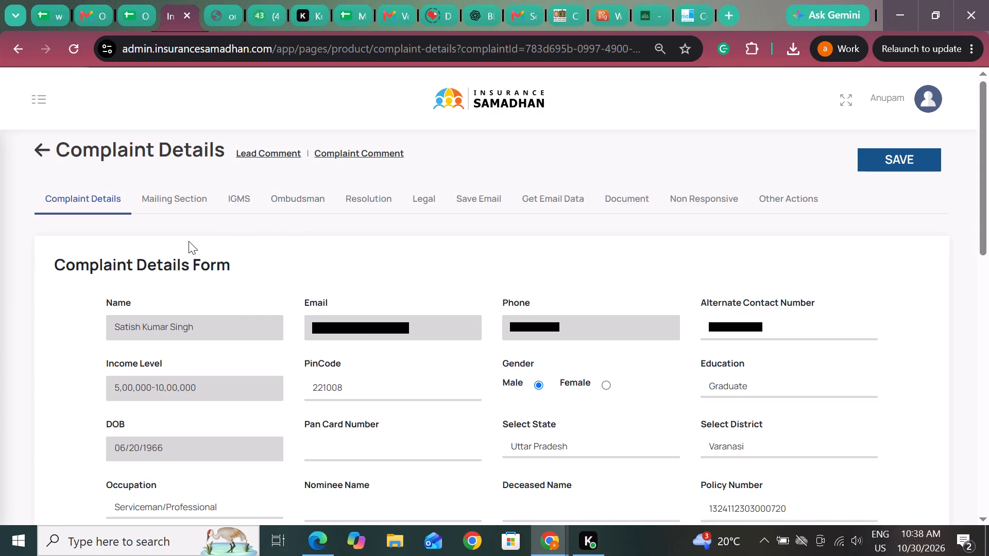
{"action": "scroll", "coordinate": [188, 240], "scroll_direction": "down", "scroll_amount": 8}
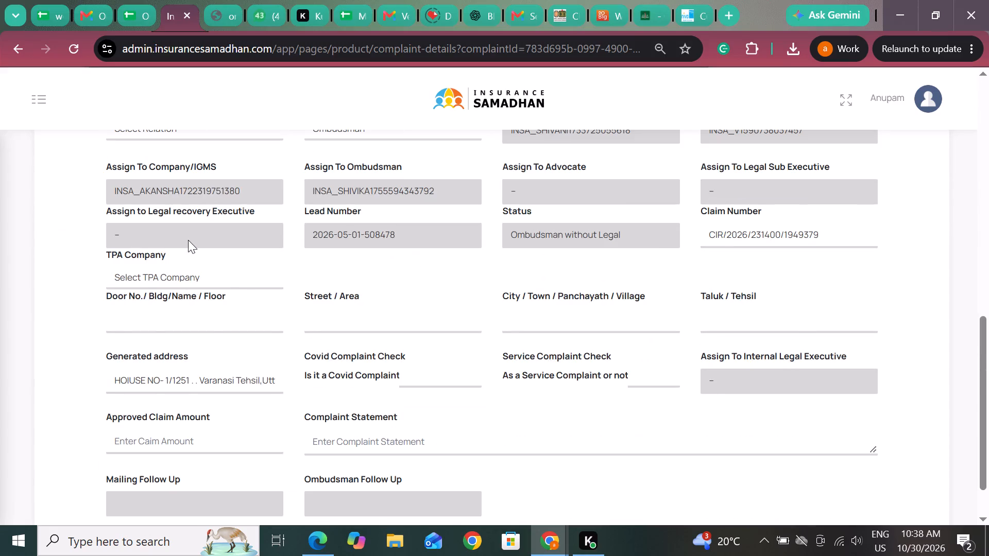
{"action": "scroll", "coordinate": [326, 287], "scroll_direction": "down", "scroll_amount": 2}
{"action": "scroll", "coordinate": [319, 312], "scroll_direction": "up", "scroll_amount": 4}
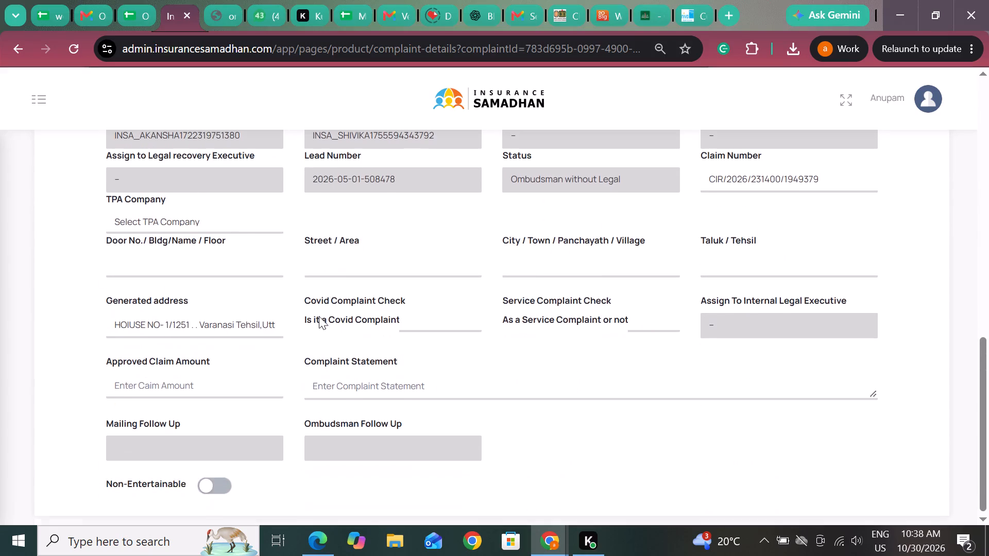
{"action": "scroll", "coordinate": [319, 316], "scroll_direction": "up", "scroll_amount": 9}
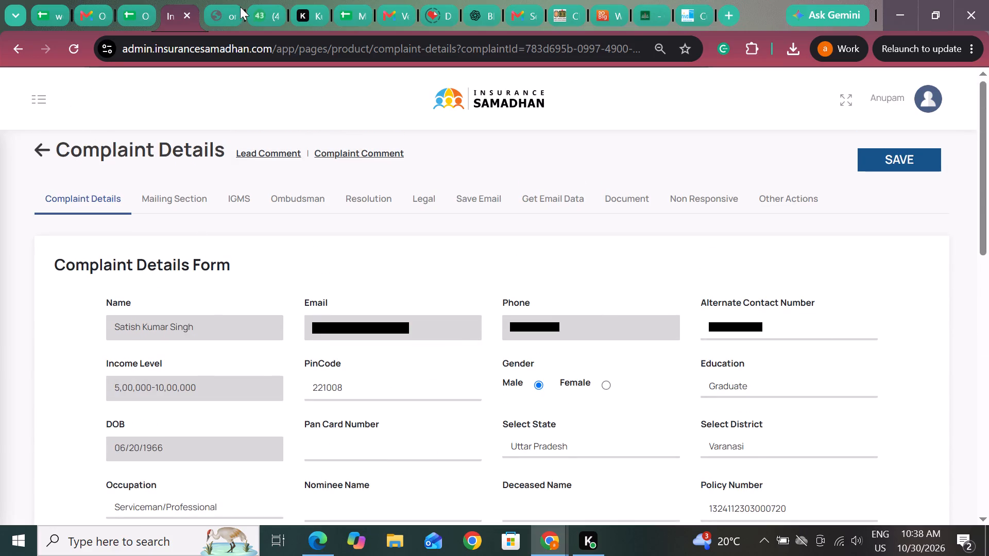
Return to the ombudsman's Annex-V requirement letter PDF to check it against the complaint record.
{"action": "left_click", "coordinate": [218, 26]}
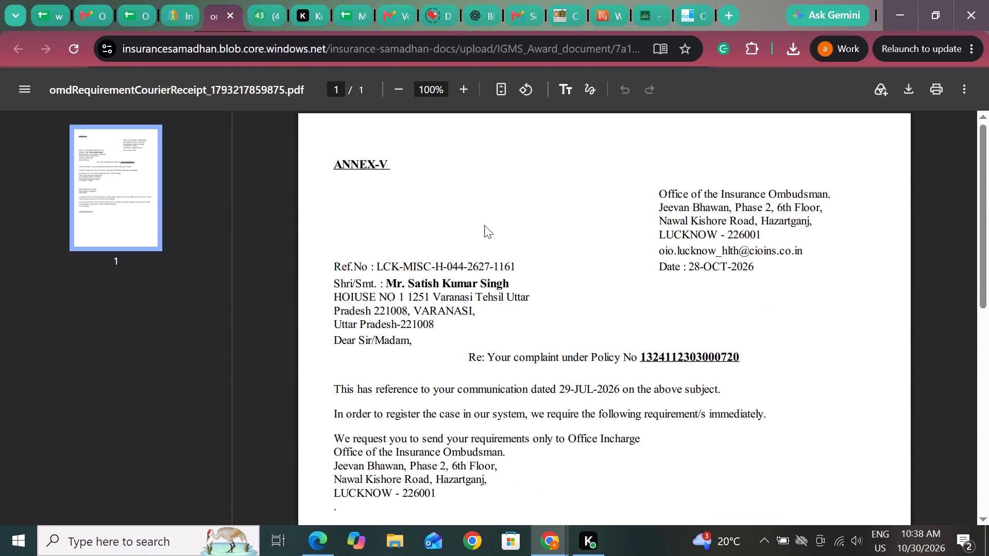
{"action": "left_click", "coordinate": [904, 87]}
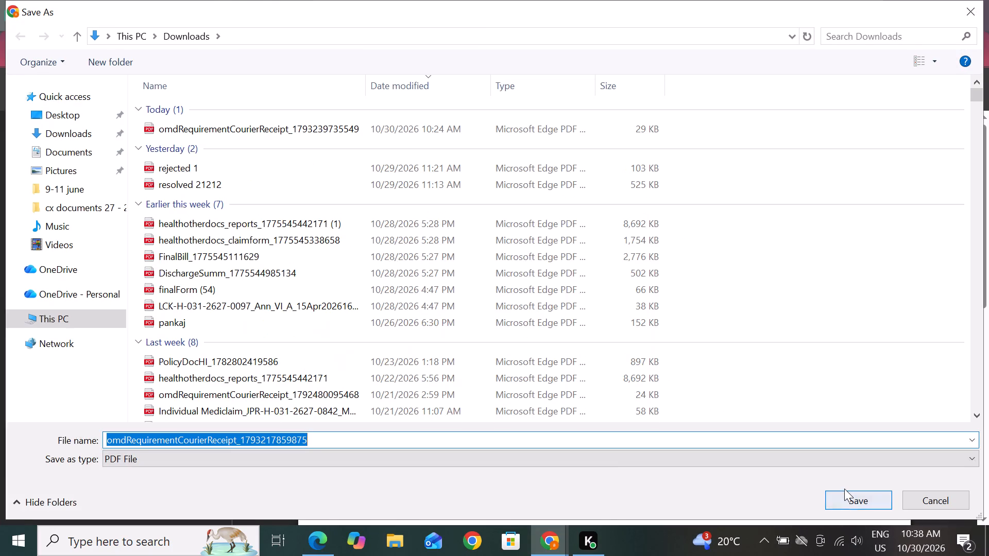
{"action": "left_click", "coordinate": [844, 489]}
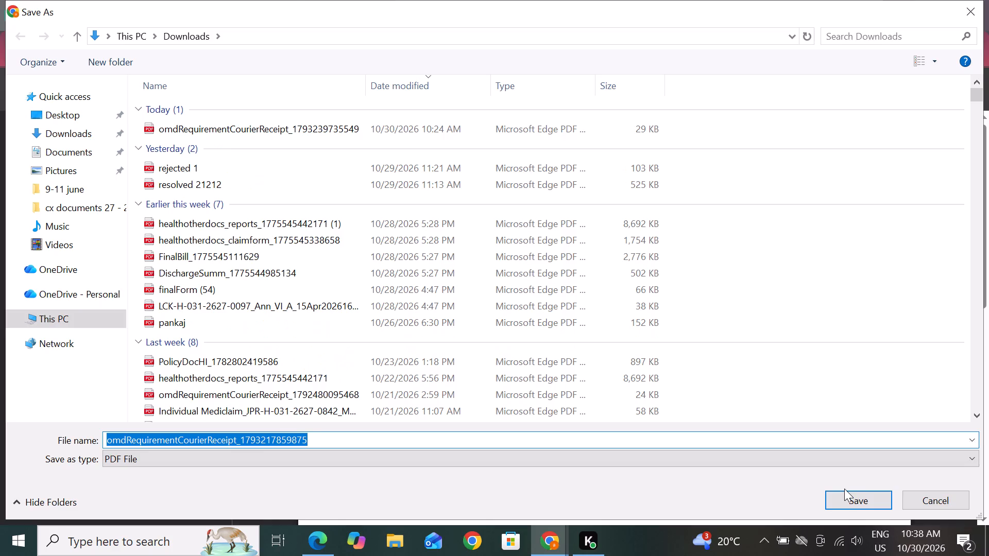
{"action": "left_click", "coordinate": [844, 489]}
{"action": "left_click", "coordinate": [847, 500]}
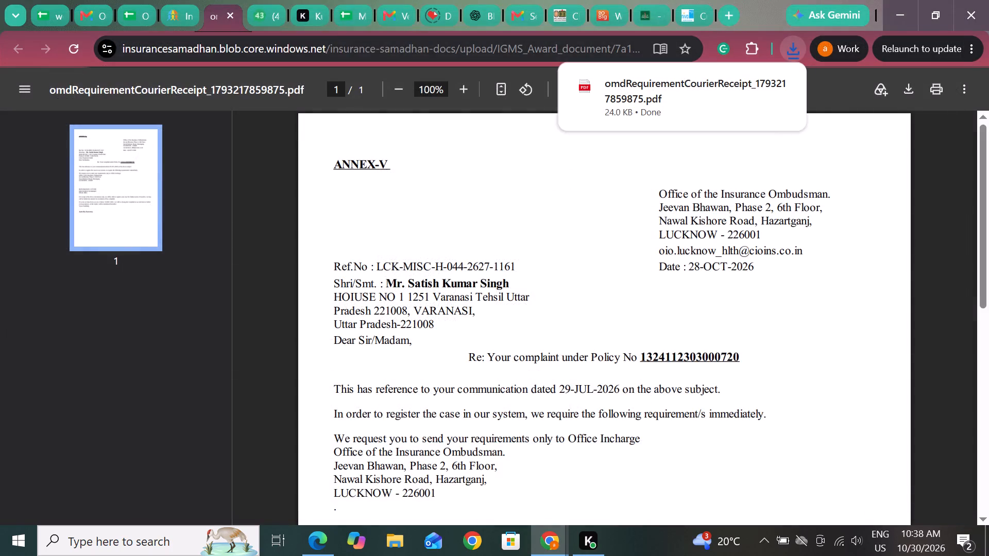
{"action": "left_click", "coordinate": [186, 20]}
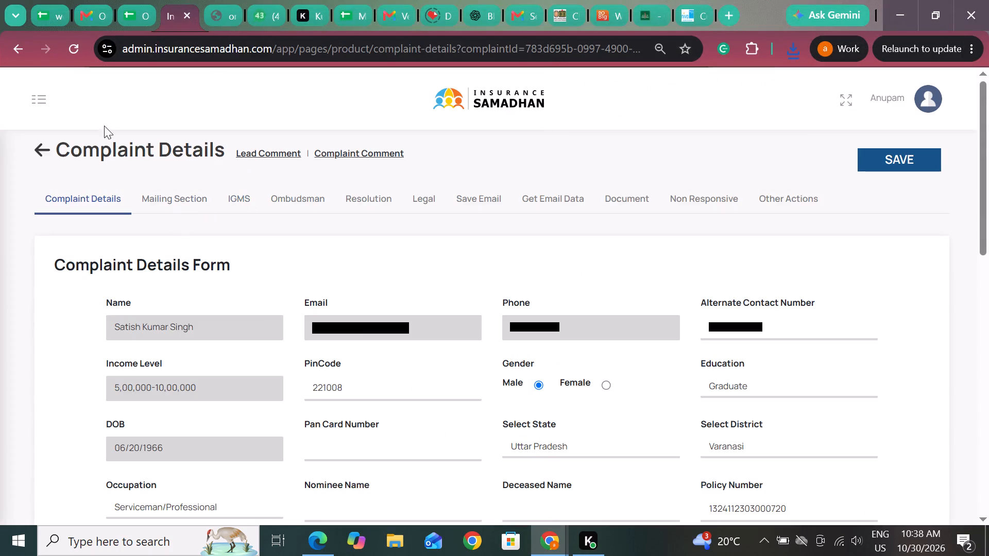
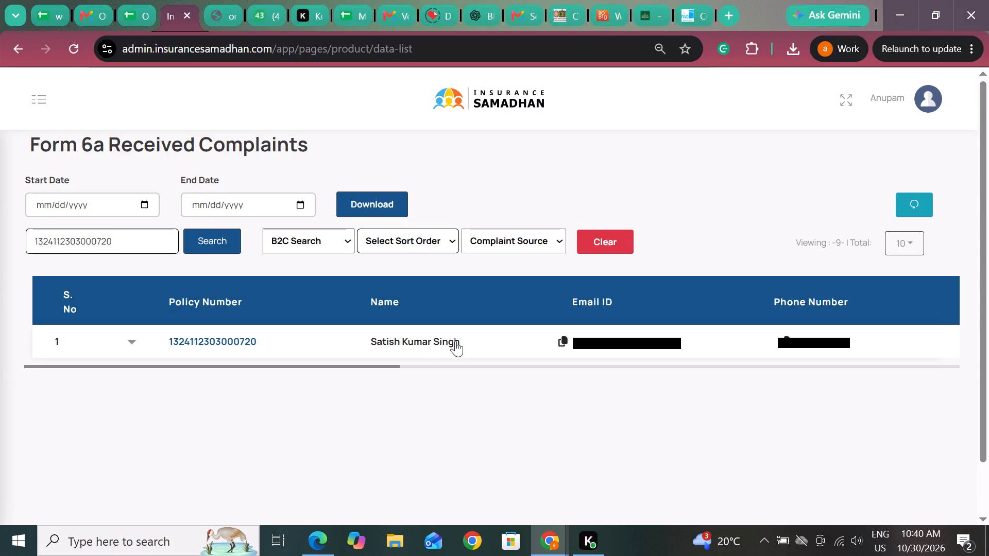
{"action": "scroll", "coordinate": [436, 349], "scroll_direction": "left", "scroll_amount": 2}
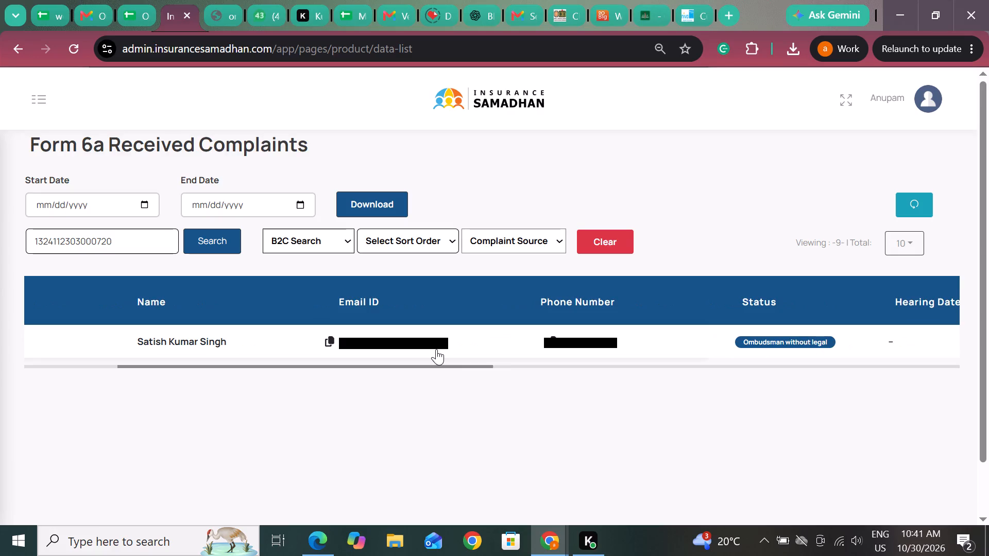
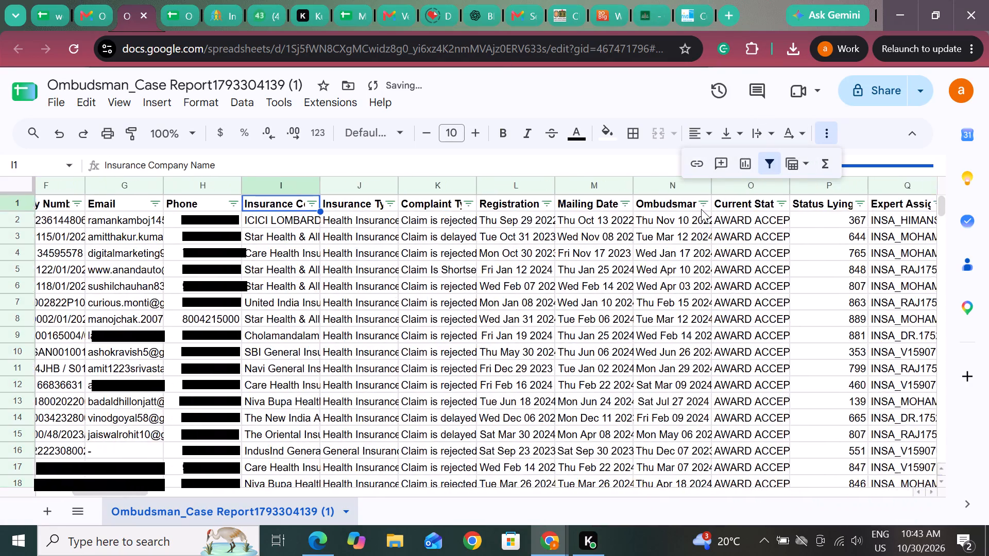
Check the Form 6A date column headers in the case report to locate the Form 6A Pushed Date(Status History) column.
{"action": "scroll", "coordinate": [701, 209], "scroll_direction": "left", "scroll_amount": 12}
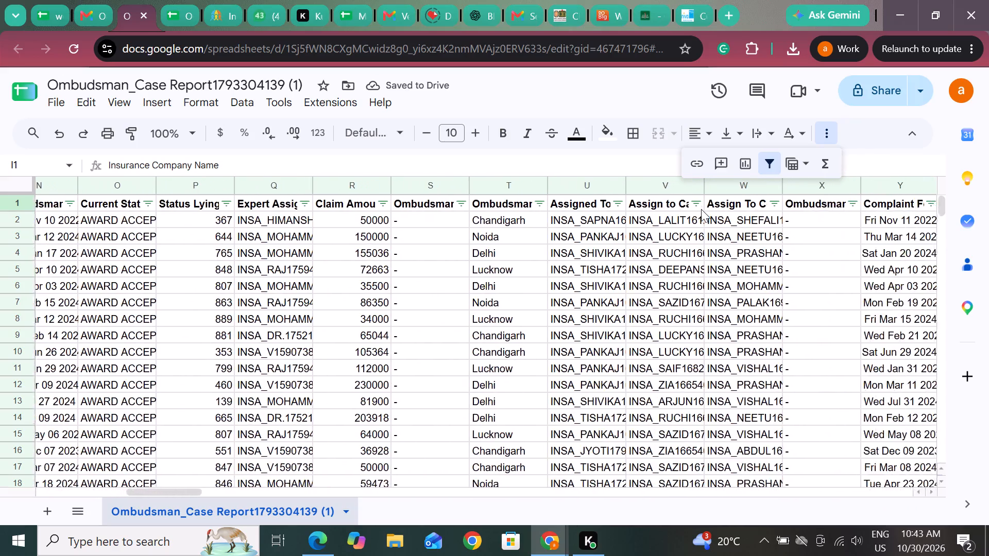
{"action": "scroll", "coordinate": [701, 209], "scroll_direction": "left", "scroll_amount": 6}
{"action": "left_click", "coordinate": [765, 199]}
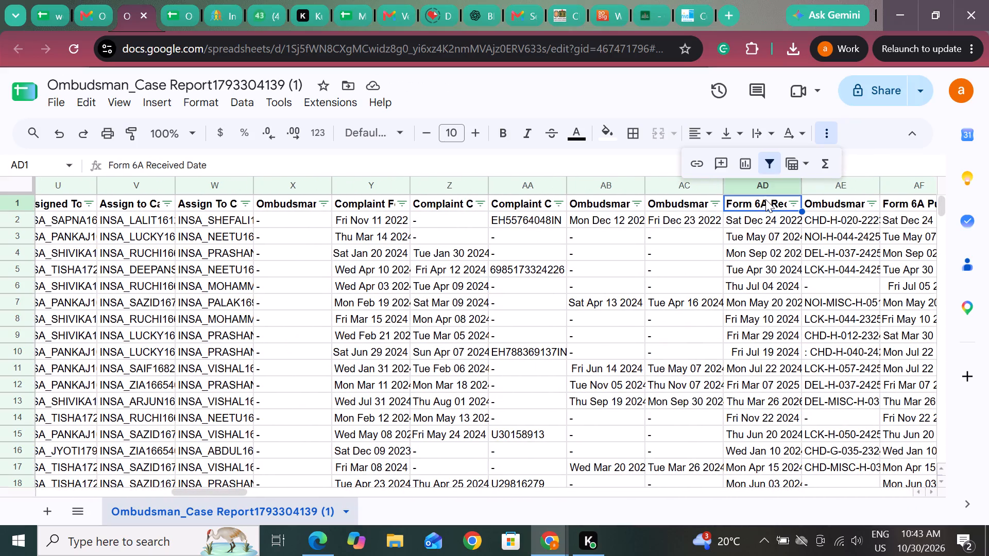
{"action": "scroll", "coordinate": [765, 199], "scroll_direction": "left", "scroll_amount": 2}
{"action": "left_click", "coordinate": [777, 201]}
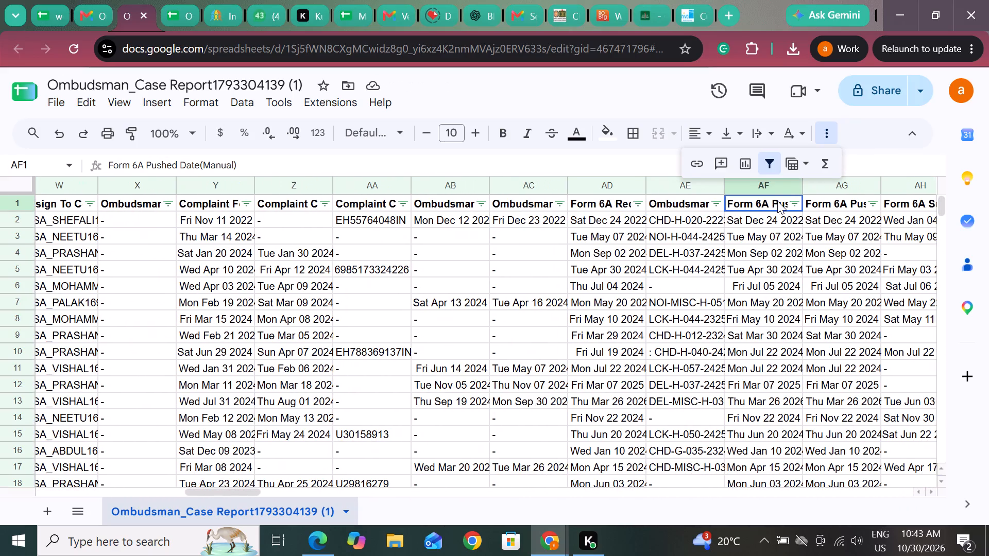
{"action": "scroll", "coordinate": [777, 201], "scroll_direction": "left", "scroll_amount": 1}
{"action": "left_click", "coordinate": [777, 201]}
{"action": "scroll", "coordinate": [777, 201], "scroll_direction": "left", "scroll_amount": 2}
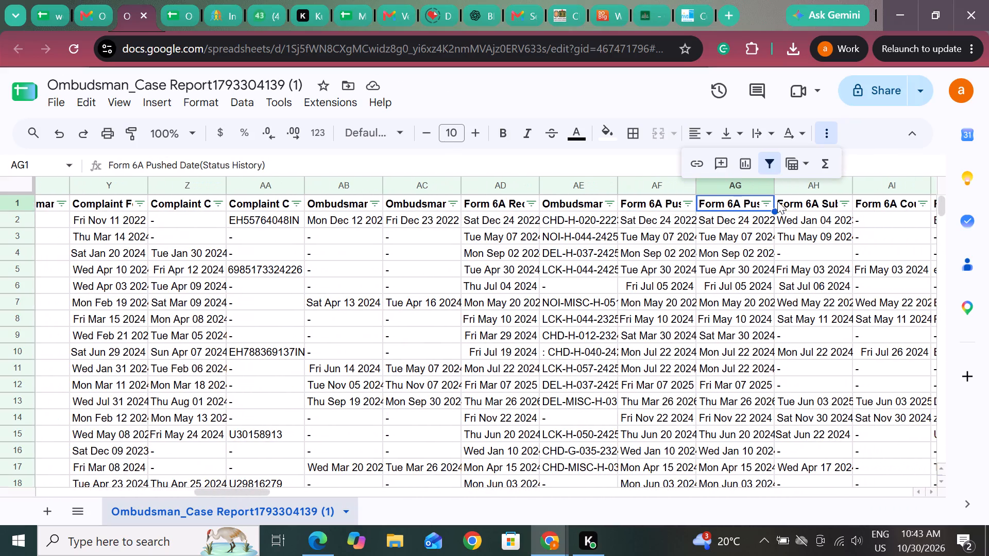
{"action": "scroll", "coordinate": [777, 201], "scroll_direction": "left", "scroll_amount": 1}
{"action": "left_click", "coordinate": [790, 204]}
{"action": "scroll", "coordinate": [790, 204], "scroll_direction": "left", "scroll_amount": 1}
{"action": "left_click", "coordinate": [736, 204]}
{"action": "scroll", "coordinate": [736, 204], "scroll_direction": "left", "scroll_amount": 2}
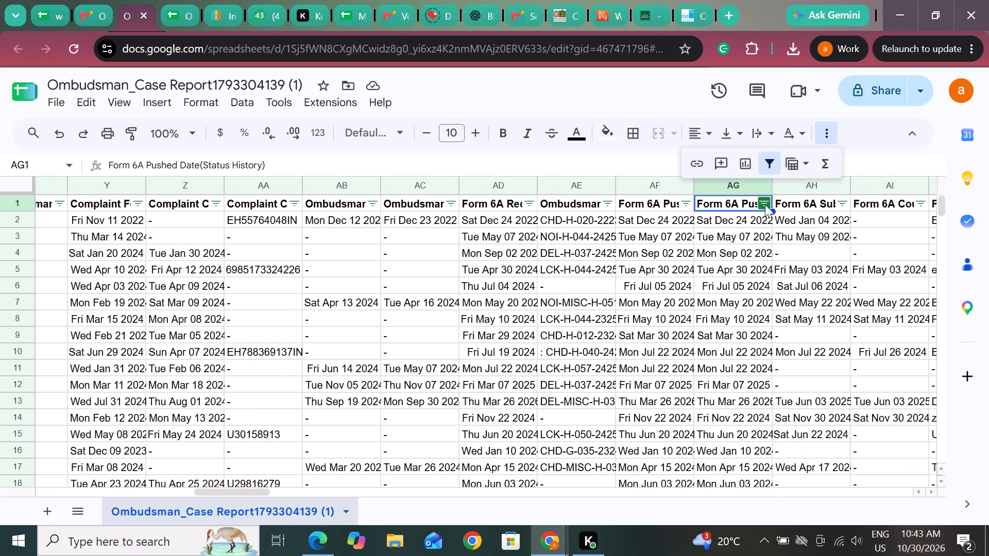
{"action": "scroll", "coordinate": [765, 204], "scroll_direction": "left", "scroll_amount": 1}
In the Form 6A Pushed Date(Status History) filter, clear all values and include only October 27, 28 and 29, 2026.
{"action": "left_click", "coordinate": [765, 204]}
{"action": "left_click", "coordinate": [625, 400]}
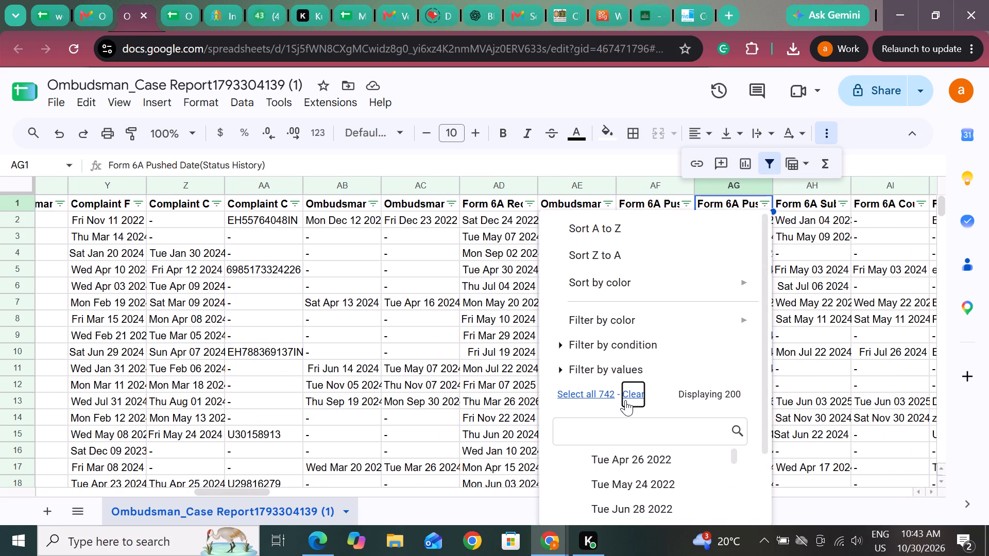
{"action": "scroll", "coordinate": [669, 341], "scroll_direction": "down", "scroll_amount": 7}
{"action": "scroll", "coordinate": [714, 357], "scroll_direction": "down", "scroll_amount": 5}
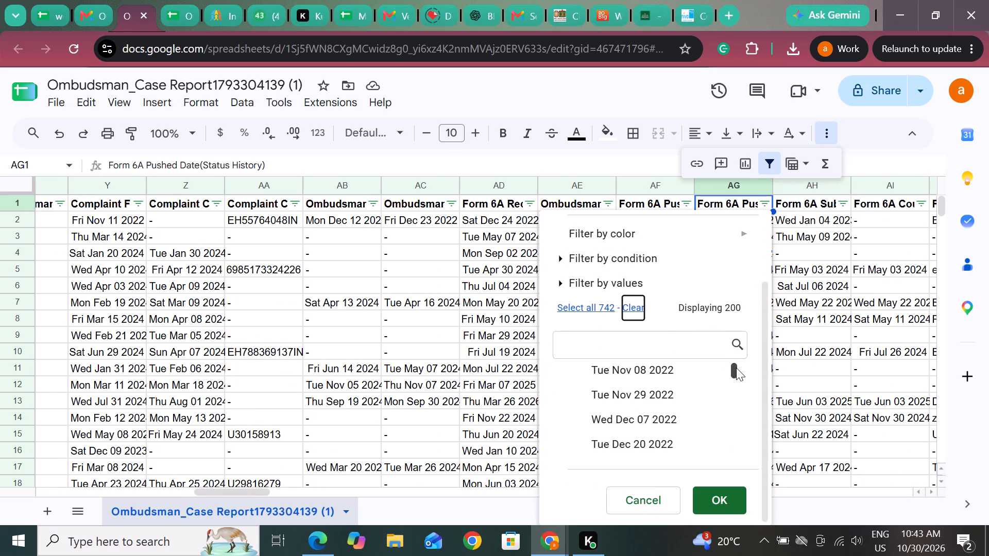
{"action": "left_click_drag", "start_coordinate": [736, 368], "coordinate": [732, 509]}
{"action": "left_click", "coordinate": [670, 448]}
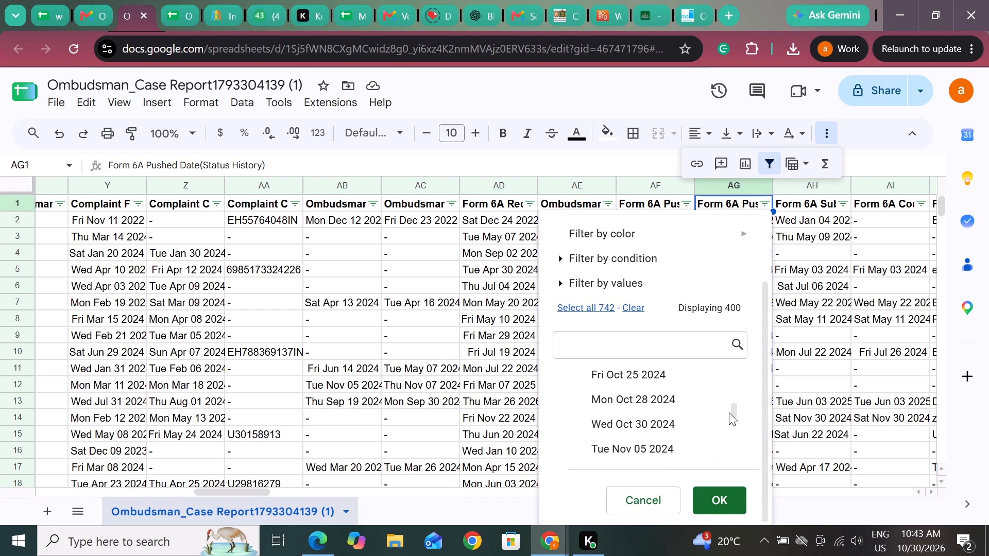
{"action": "left_click_drag", "start_coordinate": [729, 412], "coordinate": [732, 473]}
{"action": "left_click", "coordinate": [651, 450]}
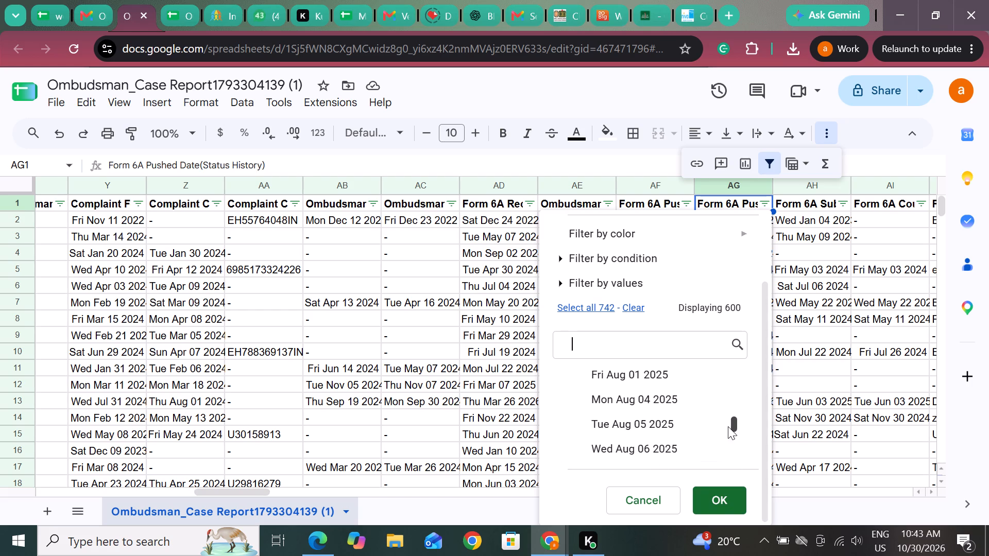
{"action": "left_click_drag", "start_coordinate": [729, 429], "coordinate": [736, 479]}
{"action": "left_click", "coordinate": [672, 453]}
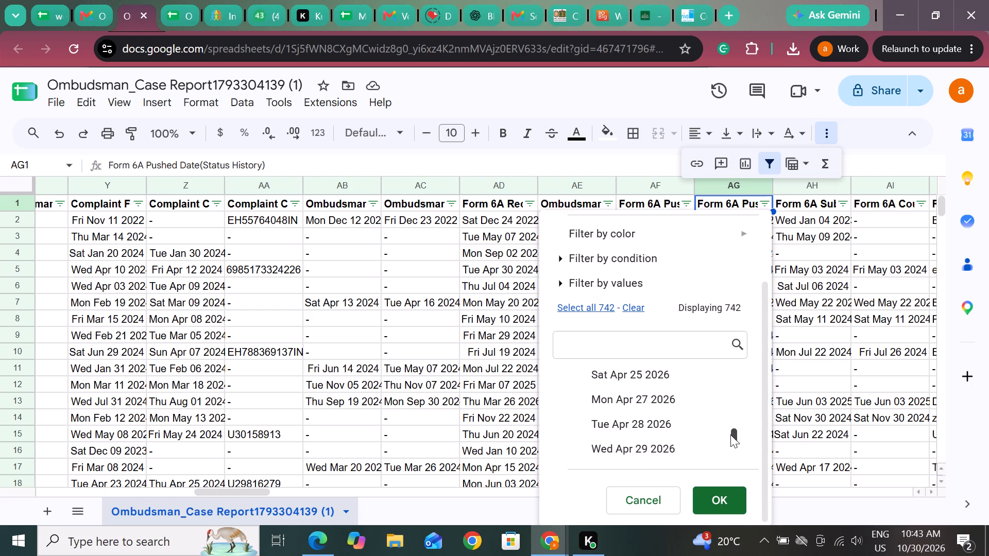
{"action": "left_click_drag", "start_coordinate": [733, 435], "coordinate": [737, 476]}
{"action": "left_click", "coordinate": [651, 419]}
{"action": "left_click", "coordinate": [631, 387]}
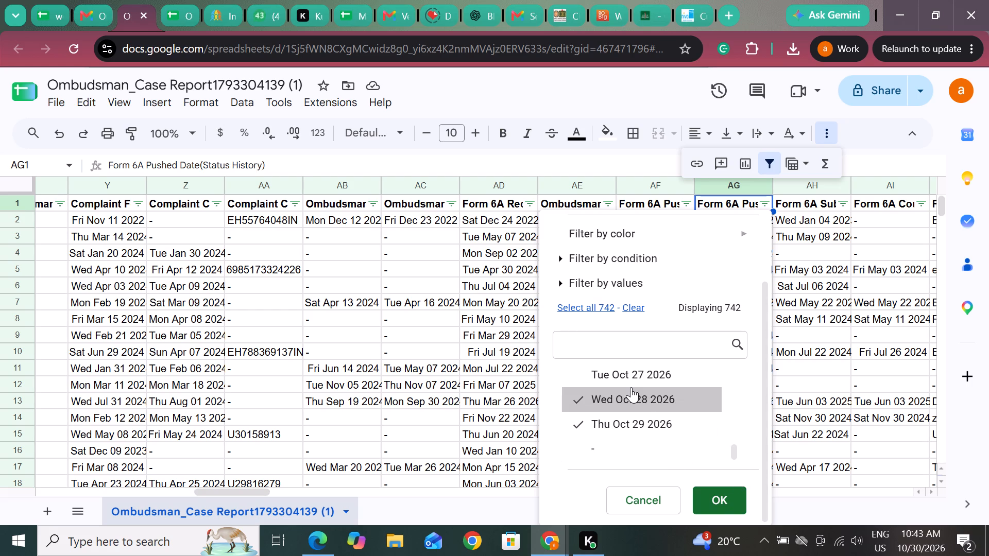
{"action": "left_click", "coordinate": [632, 376]}
Add every listed date from October 26 back to October 13, 2026 to the Form 6A pushed date filter.
{"action": "scroll", "coordinate": [626, 379], "scroll_direction": "up", "scroll_amount": 1}
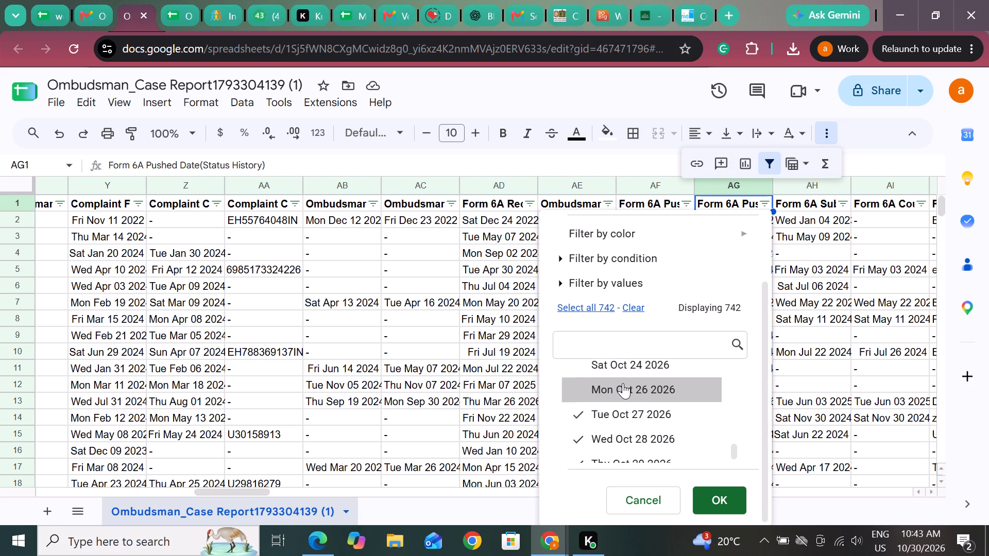
{"action": "scroll", "coordinate": [623, 383], "scroll_direction": "up", "scroll_amount": 2}
{"action": "left_click", "coordinate": [623, 383]}
{"action": "left_click", "coordinate": [619, 376]}
{"action": "left_click", "coordinate": [619, 375]}
{"action": "left_click", "coordinate": [619, 375]}
{"action": "left_click", "coordinate": [620, 381]}
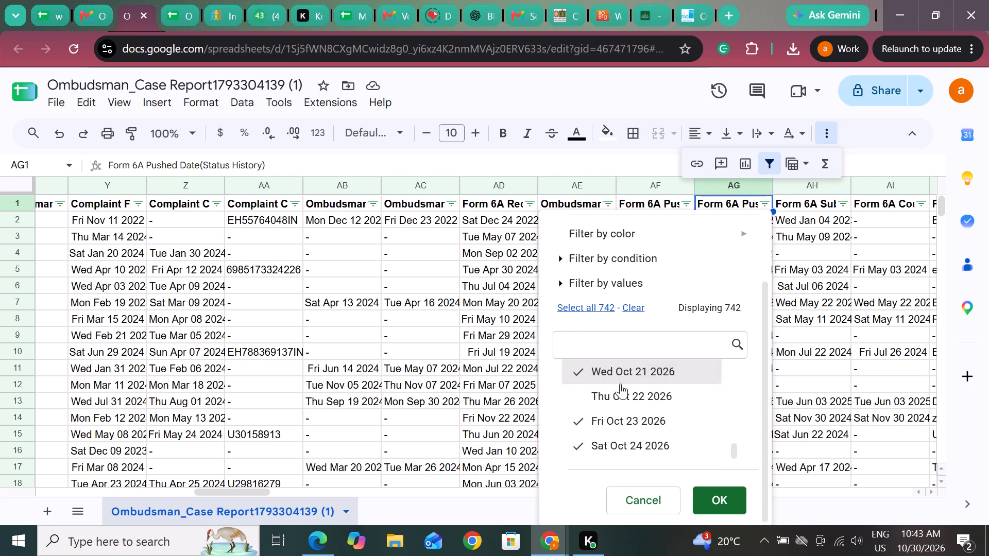
{"action": "scroll", "coordinate": [620, 384], "scroll_direction": "up", "scroll_amount": 1}
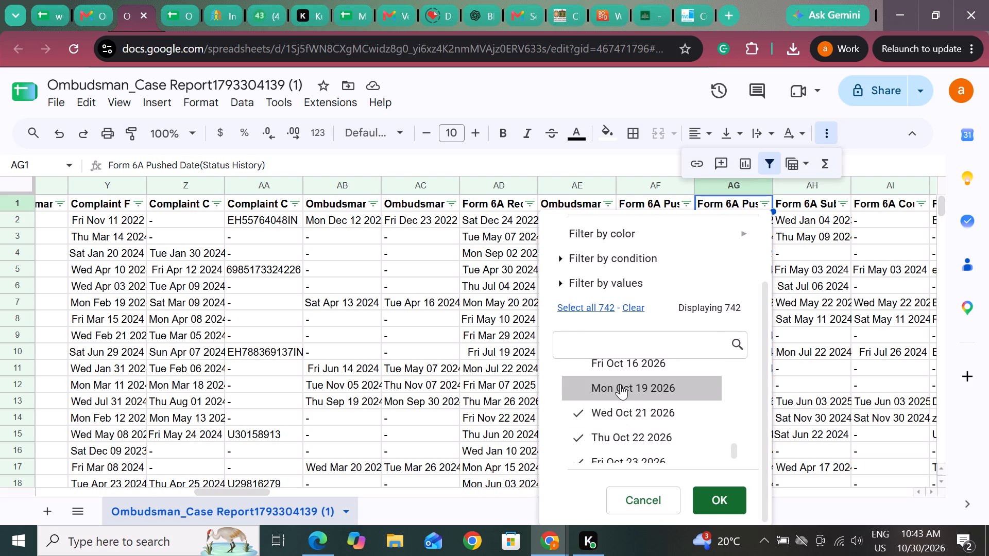
{"action": "scroll", "coordinate": [620, 384], "scroll_direction": "up", "scroll_amount": 1}
{"action": "left_click", "coordinate": [620, 384]}
{"action": "scroll", "coordinate": [617, 403], "scroll_direction": "up", "scroll_amount": 1}
{"action": "left_click", "coordinate": [617, 407]}
{"action": "left_click", "coordinate": [612, 421]}
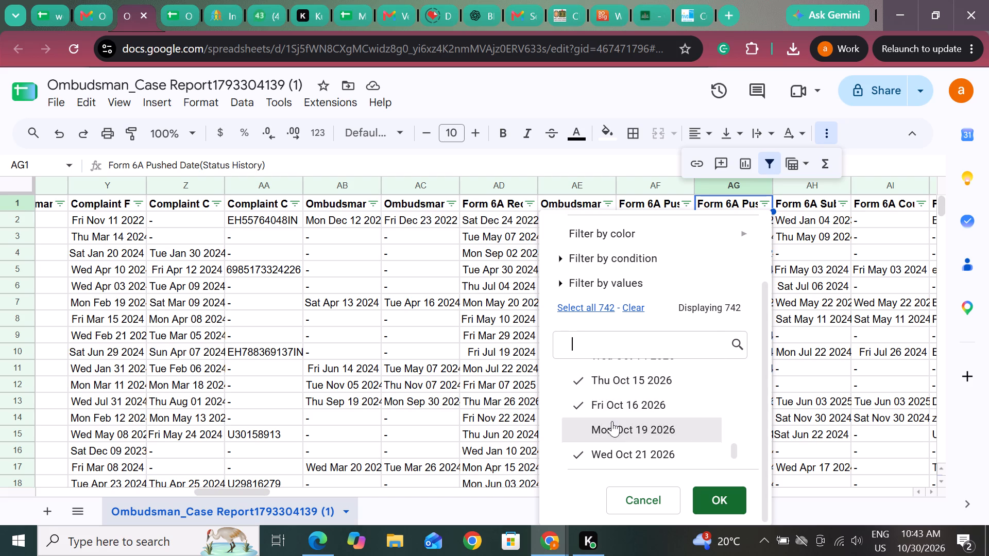
{"action": "scroll", "coordinate": [615, 409], "scroll_direction": "up", "scroll_amount": 2}
{"action": "left_click", "coordinate": [616, 401]}
{"action": "left_click", "coordinate": [618, 390]}
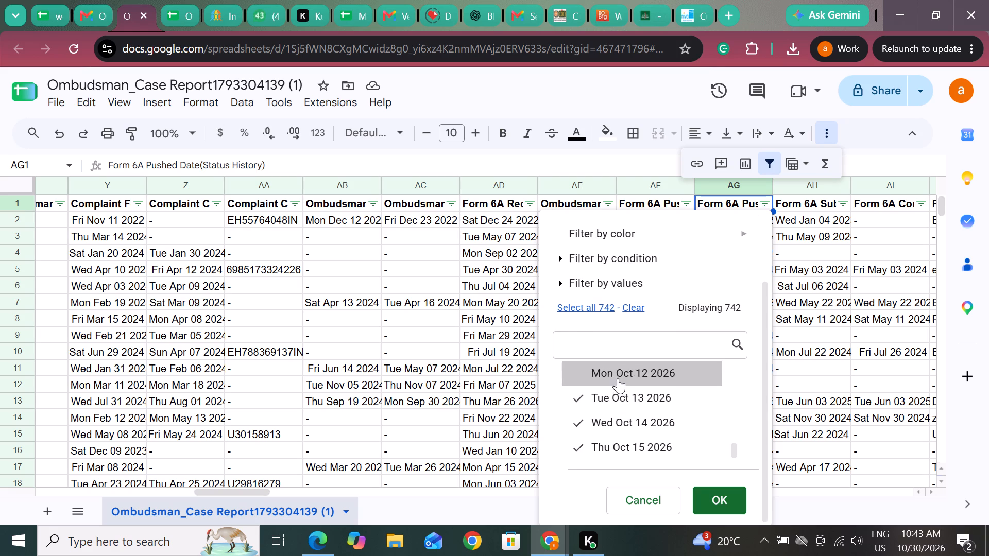
Add every listed date from October 12 back to September 29, 2026, and apply the Form 6A pushed date filter.
{"action": "scroll", "coordinate": [618, 378], "scroll_direction": "up", "scroll_amount": 1}
{"action": "left_click", "coordinate": [618, 378]}
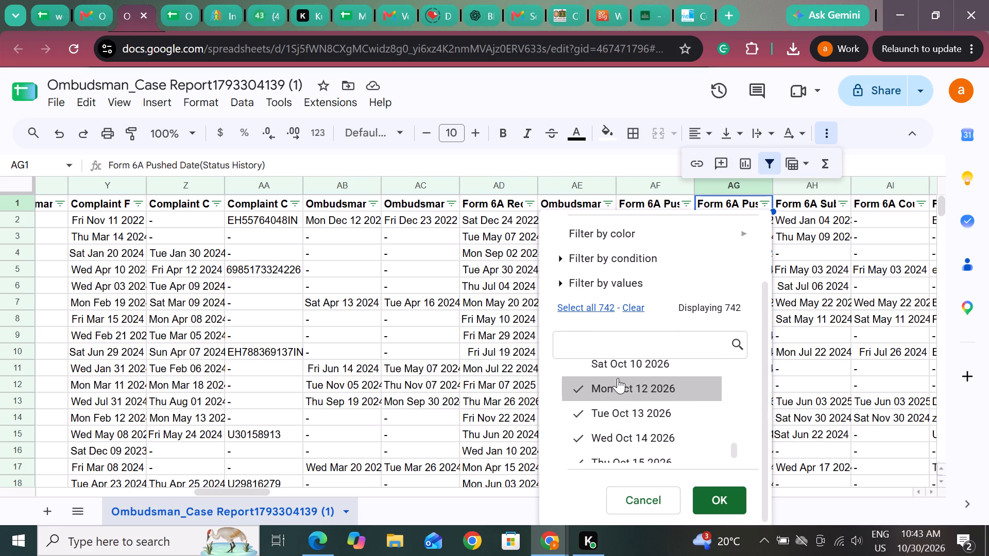
{"action": "scroll", "coordinate": [618, 378], "scroll_direction": "up", "scroll_amount": 1}
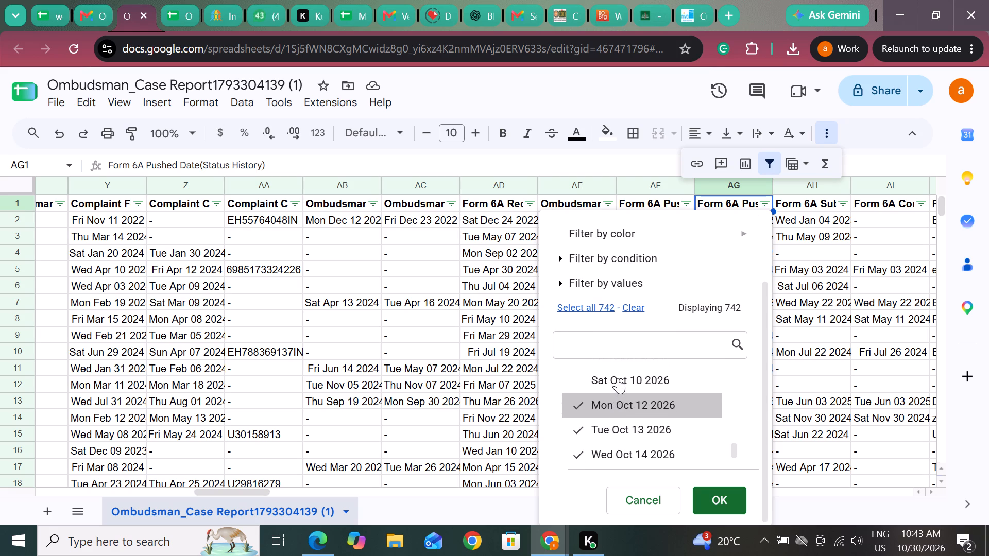
{"action": "scroll", "coordinate": [618, 378], "scroll_direction": "up", "scroll_amount": 2}
{"action": "left_click", "coordinate": [618, 378]}
{"action": "left_click", "coordinate": [619, 368]}
{"action": "left_click", "coordinate": [618, 380]}
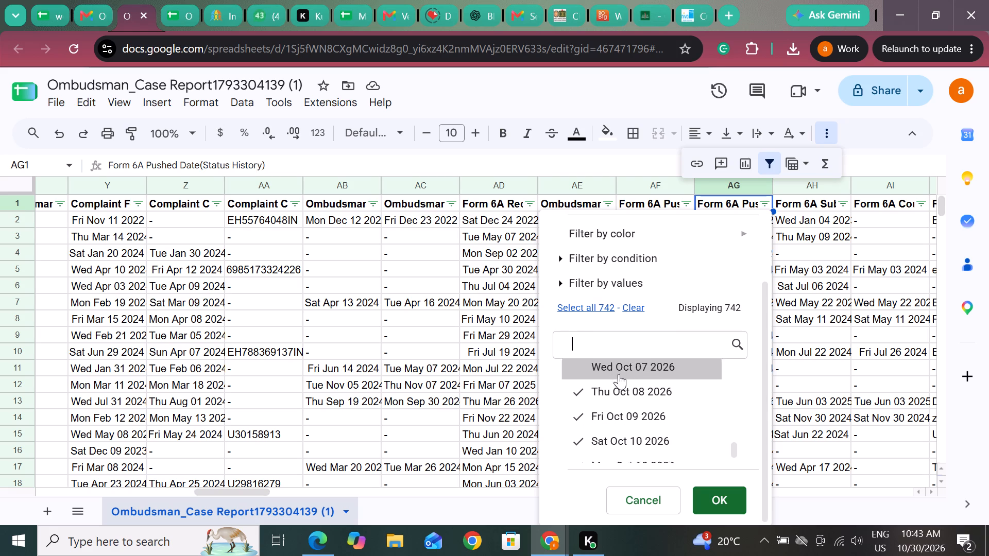
{"action": "scroll", "coordinate": [619, 374], "scroll_direction": "up", "scroll_amount": 2}
{"action": "left_click", "coordinate": [619, 373]}
{"action": "left_click", "coordinate": [619, 373]}
{"action": "left_click", "coordinate": [618, 370]}
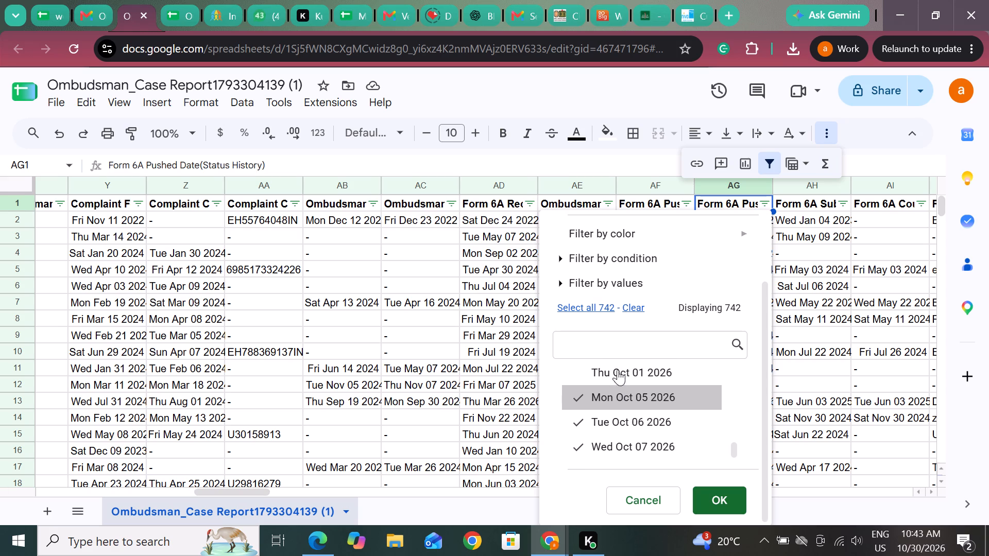
{"action": "left_click", "coordinate": [618, 370]}
{"action": "scroll", "coordinate": [618, 370], "scroll_direction": "down", "scroll_amount": 1}
{"action": "left_click", "coordinate": [618, 370]}
{"action": "left_click", "coordinate": [617, 388]}
{"action": "scroll", "coordinate": [617, 387], "scroll_direction": "down", "scroll_amount": 1}
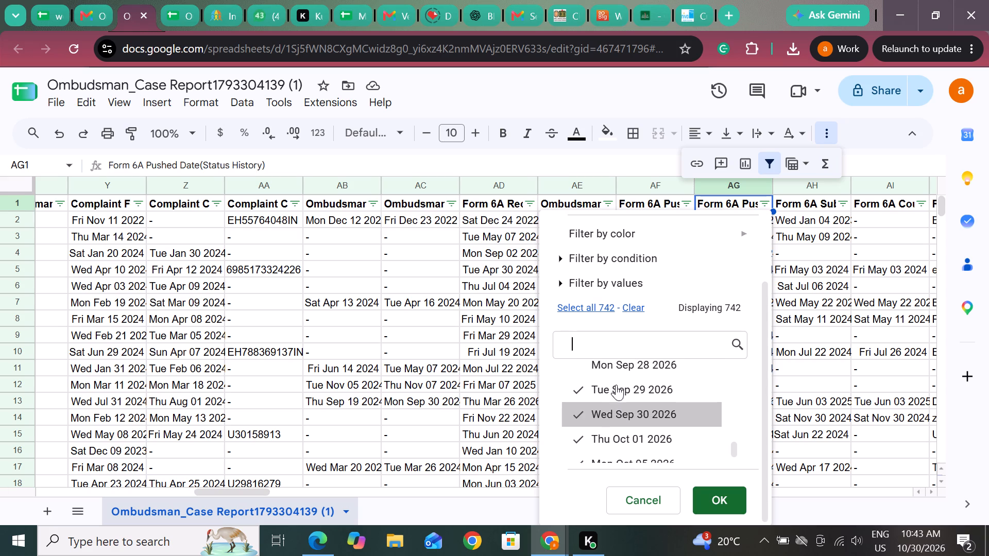
{"action": "scroll", "coordinate": [616, 385], "scroll_direction": "down", "scroll_amount": 2}
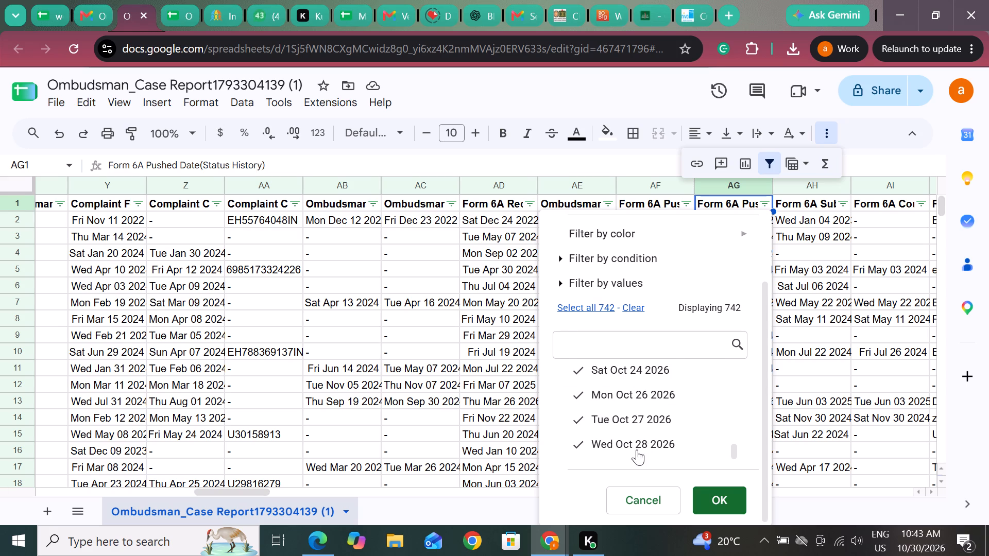
{"action": "scroll", "coordinate": [660, 453], "scroll_direction": "down", "scroll_amount": 2}
{"action": "left_click", "coordinate": [727, 500]}
Select all filtered values in the Current Status column and review the statuses and their count.
{"action": "scroll", "coordinate": [524, 301], "scroll_direction": "right", "scroll_amount": 7}
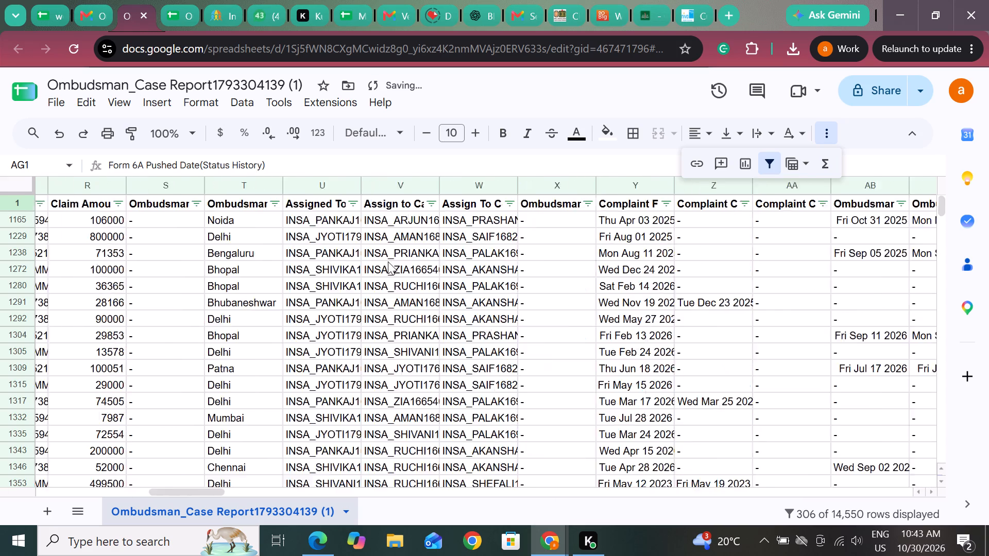
{"action": "scroll", "coordinate": [363, 232], "scroll_direction": "right", "scroll_amount": 1}
{"action": "left_click", "coordinate": [304, 222]}
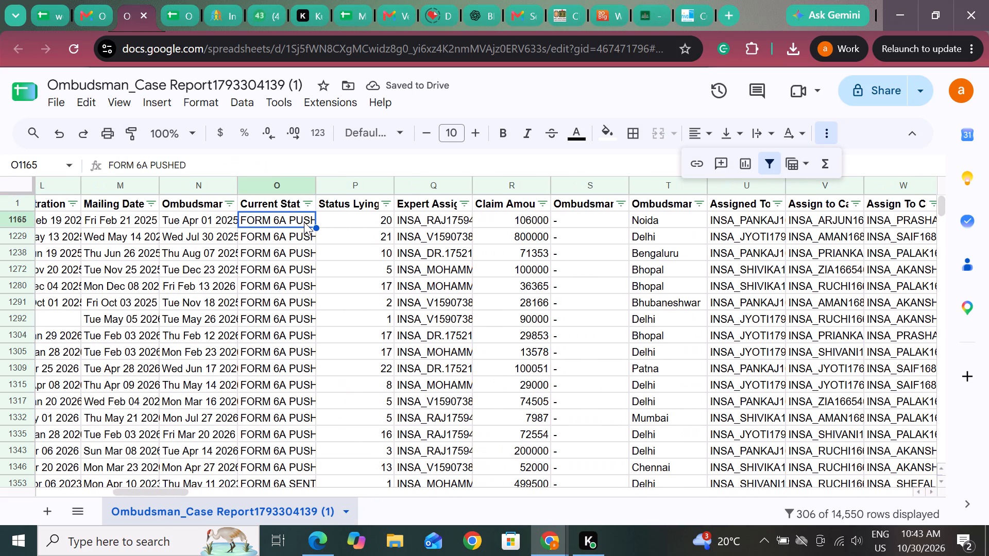
{"action": "key", "text": "ctrl+shift+Down"}
{"action": "scroll", "coordinate": [304, 222], "scroll_direction": "up", "scroll_amount": 3}
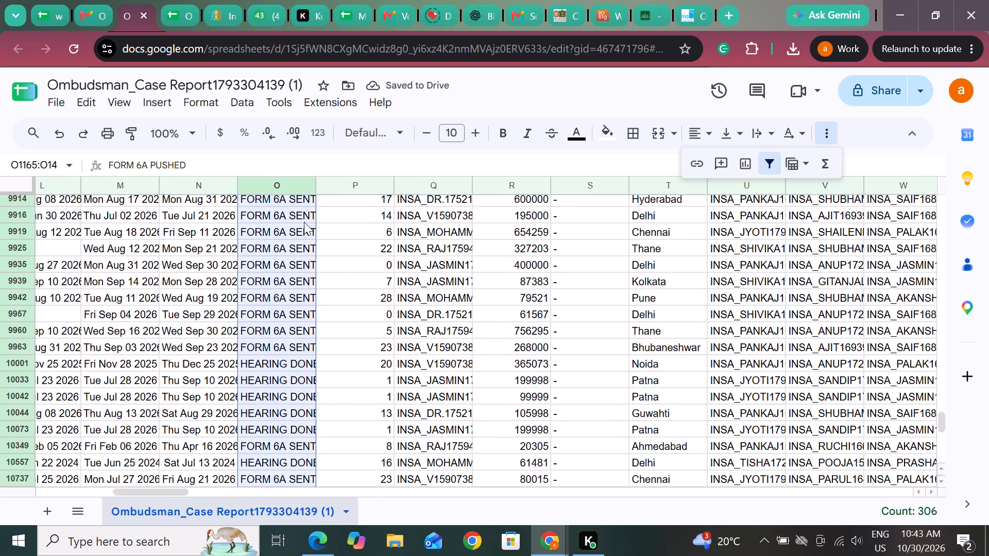
{"action": "scroll", "coordinate": [304, 222], "scroll_direction": "up", "scroll_amount": 12}
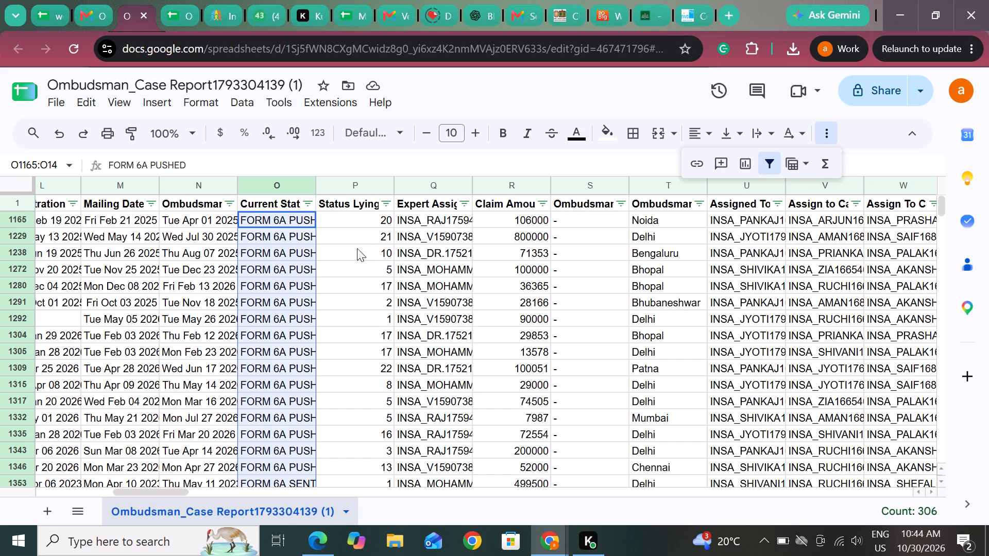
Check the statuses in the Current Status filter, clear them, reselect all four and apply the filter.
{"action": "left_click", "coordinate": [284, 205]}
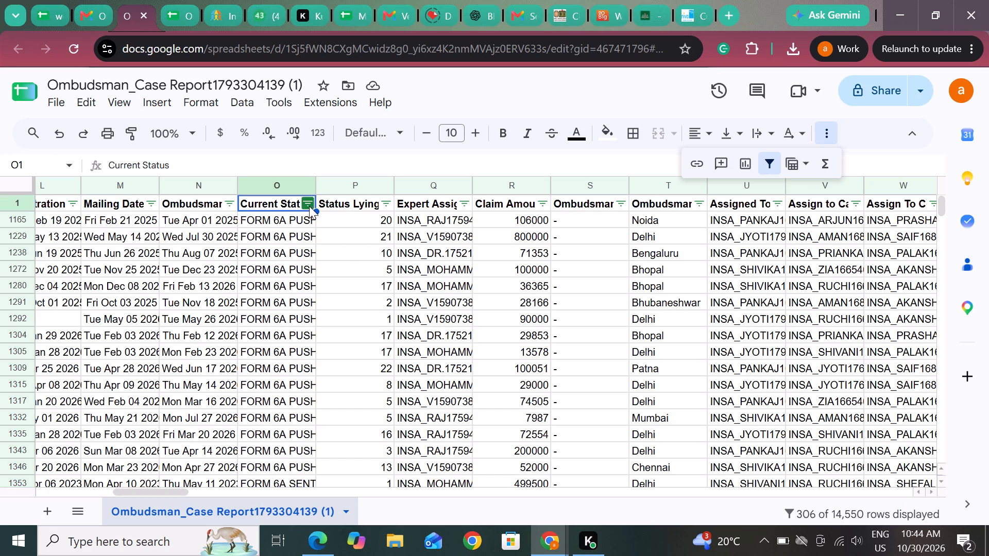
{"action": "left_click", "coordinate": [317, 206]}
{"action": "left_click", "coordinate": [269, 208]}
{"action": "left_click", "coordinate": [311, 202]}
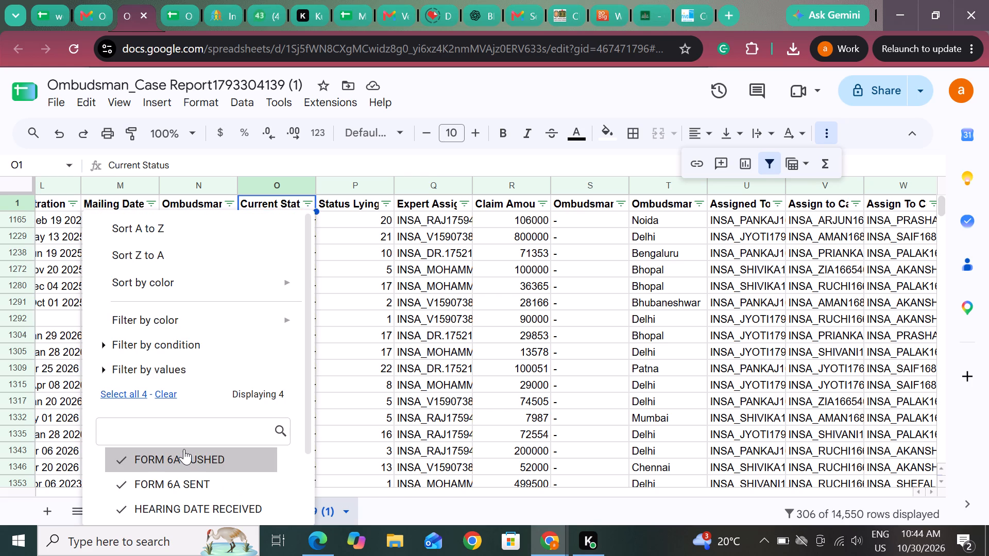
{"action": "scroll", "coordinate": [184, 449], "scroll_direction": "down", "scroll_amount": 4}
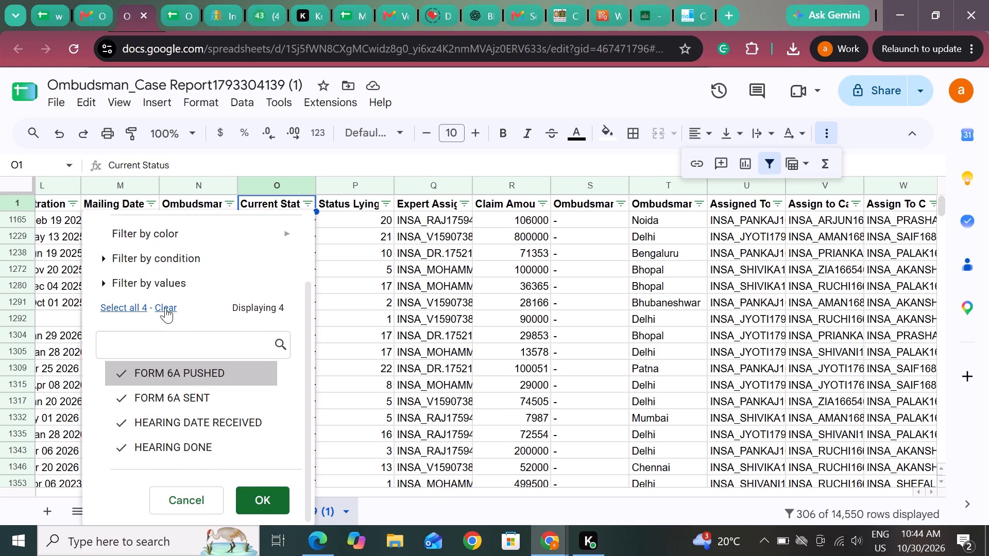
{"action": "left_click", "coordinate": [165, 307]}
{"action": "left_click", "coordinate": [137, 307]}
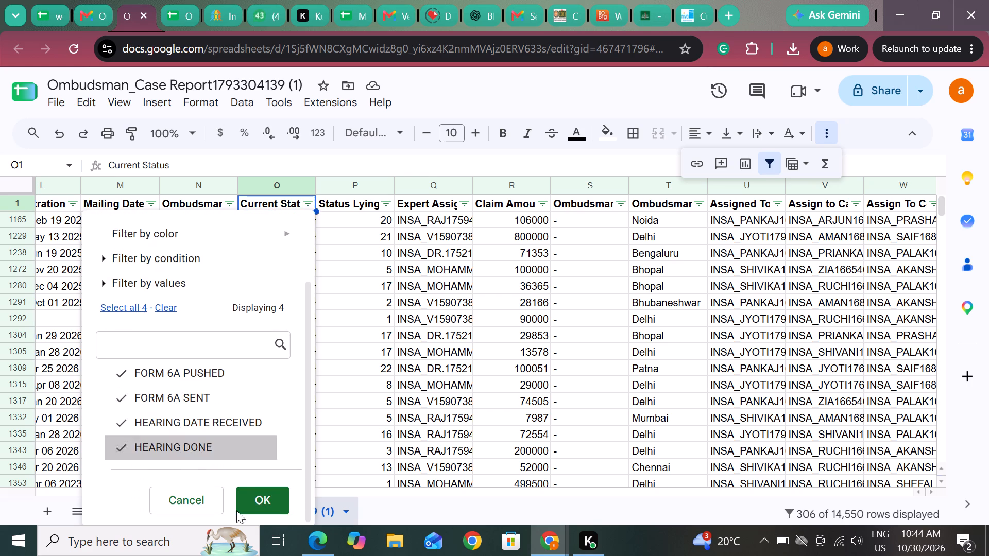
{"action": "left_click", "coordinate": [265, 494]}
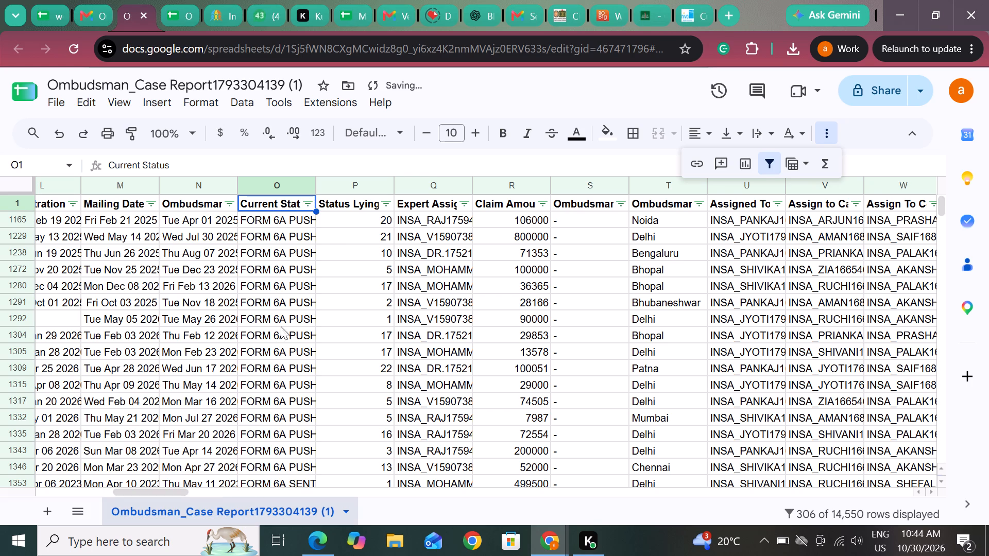
Select all filtered values in the Current Status column and check their count.
{"action": "scroll", "coordinate": [282, 269], "scroll_direction": "down", "scroll_amount": 14}
{"action": "scroll", "coordinate": [268, 371], "scroll_direction": "up", "scroll_amount": 15}
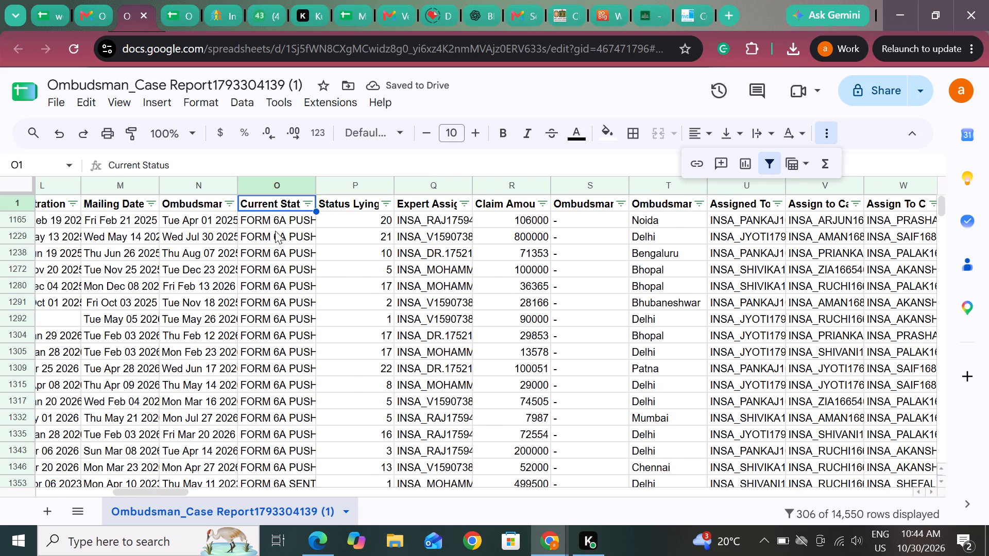
{"action": "left_click", "coordinate": [276, 227]}
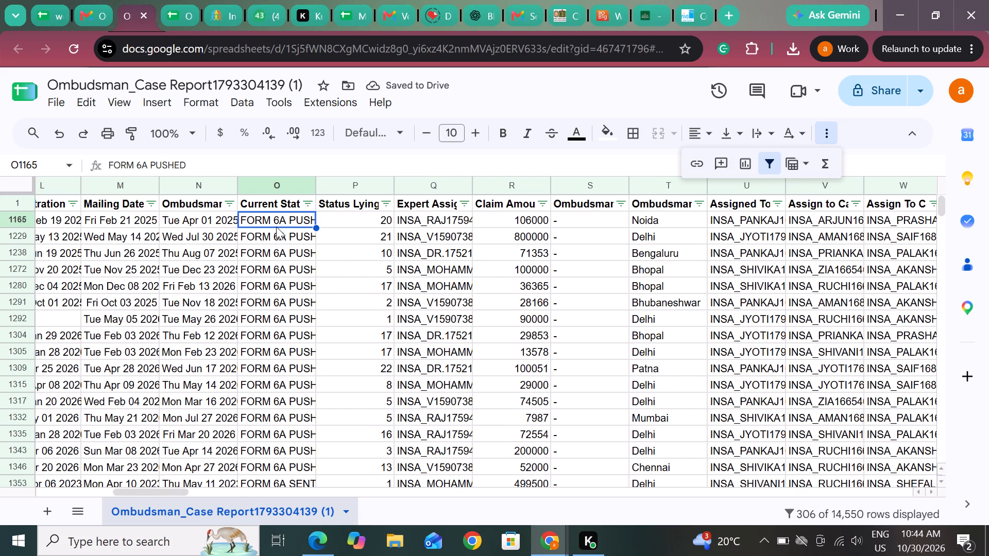
{"action": "key", "text": "ctrl+shift+Down"}
{"action": "scroll", "coordinate": [276, 227], "scroll_direction": "up", "scroll_amount": 11}
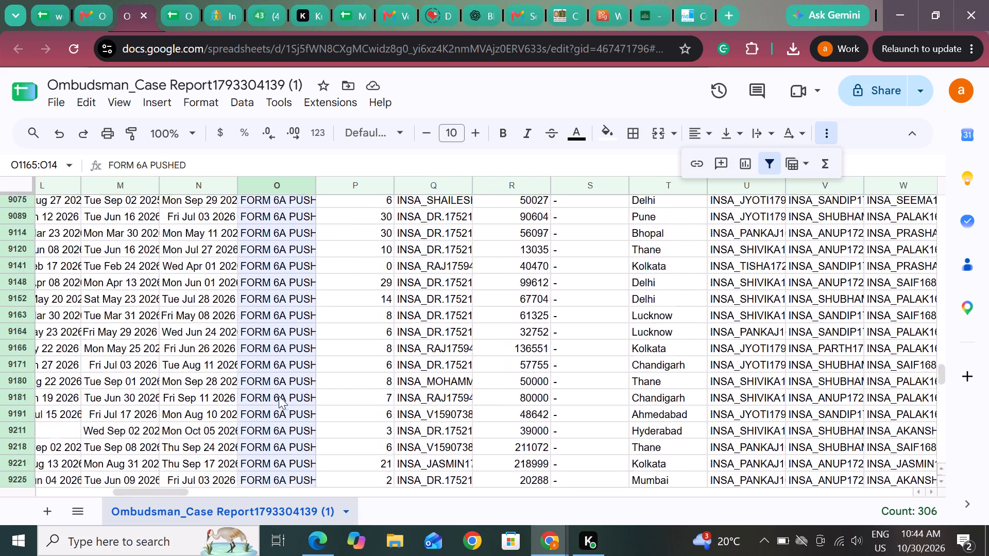
{"action": "scroll", "coordinate": [284, 351], "scroll_direction": "up", "scroll_amount": 9}
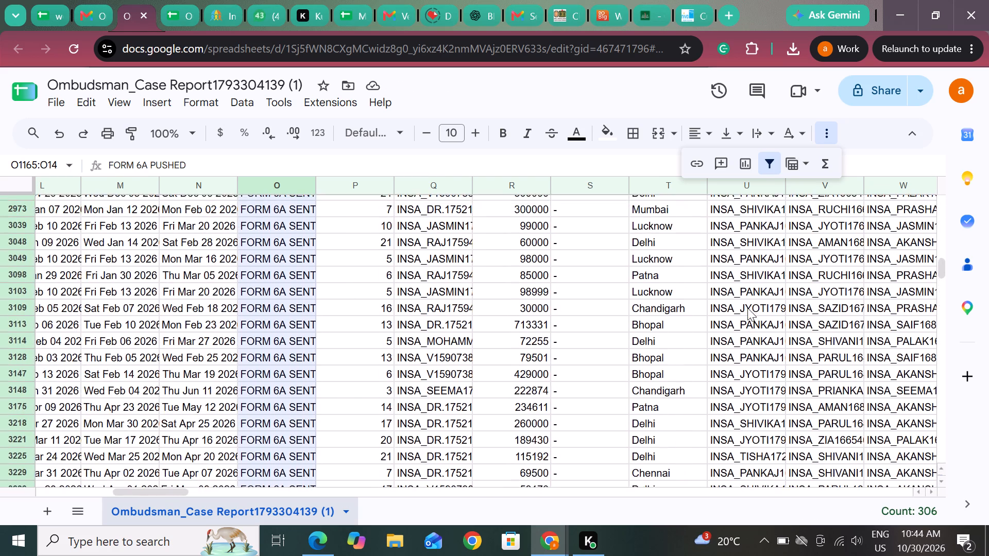
Check which dates are ticked in the Form 6A Pushed Date (Status History) filter, leaving the selection as it is.
{"action": "scroll", "coordinate": [747, 308], "scroll_direction": "up", "scroll_amount": 14}
{"action": "scroll", "coordinate": [748, 308], "scroll_direction": "left", "scroll_amount": 5}
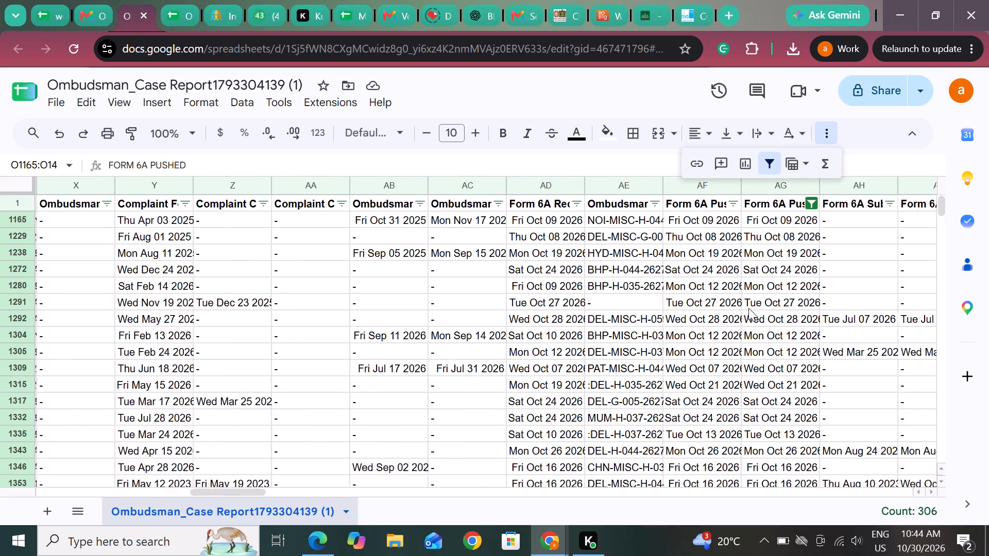
{"action": "left_click", "coordinate": [740, 198]}
{"action": "left_click", "coordinate": [770, 204]}
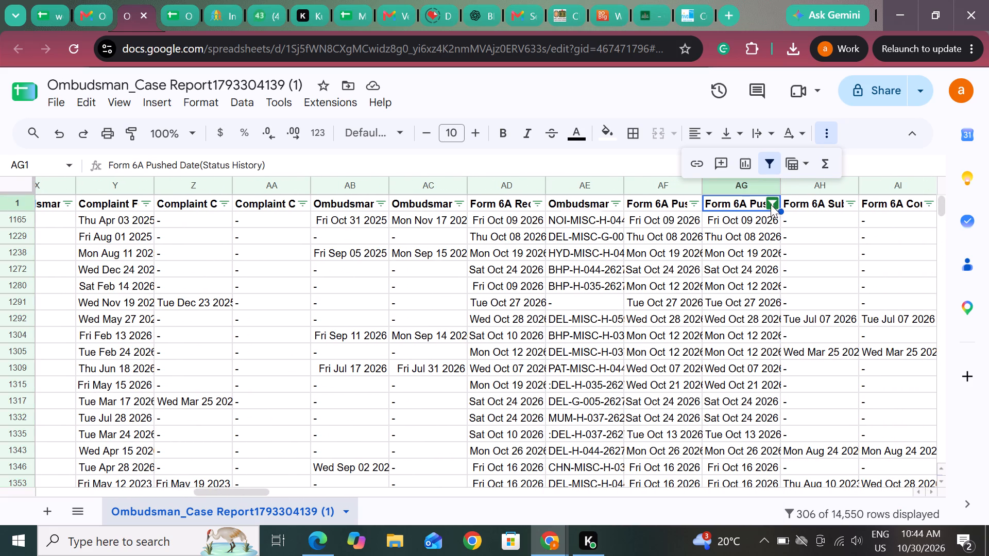
{"action": "scroll", "coordinate": [675, 451], "scroll_direction": "down", "scroll_amount": 5}
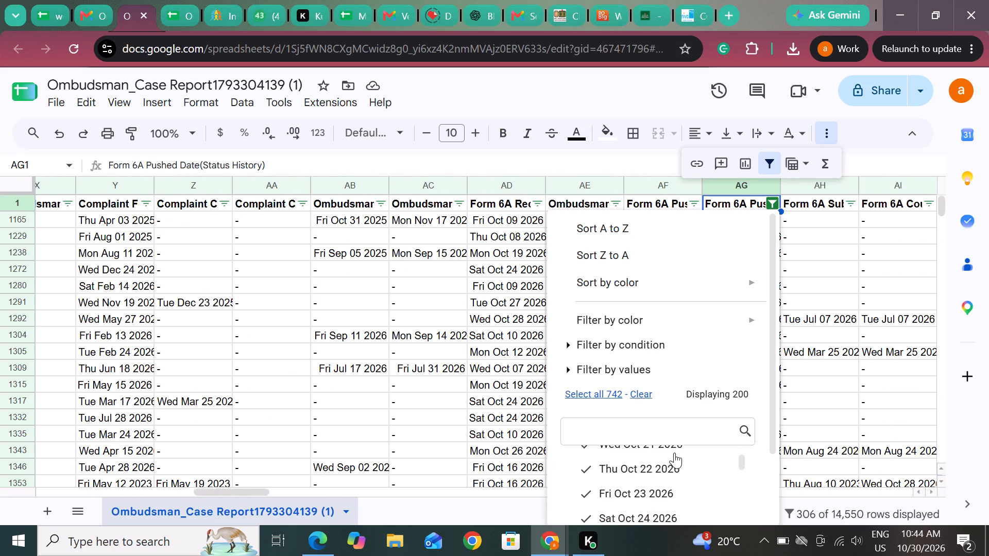
{"action": "scroll", "coordinate": [674, 453], "scroll_direction": "down", "scroll_amount": 4}
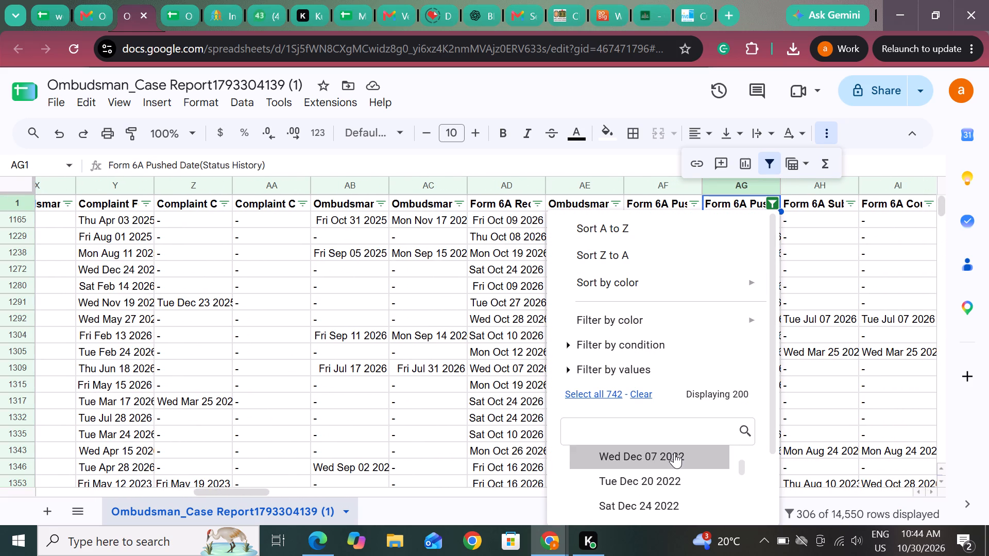
{"action": "scroll", "coordinate": [674, 453], "scroll_direction": "up", "scroll_amount": 2}
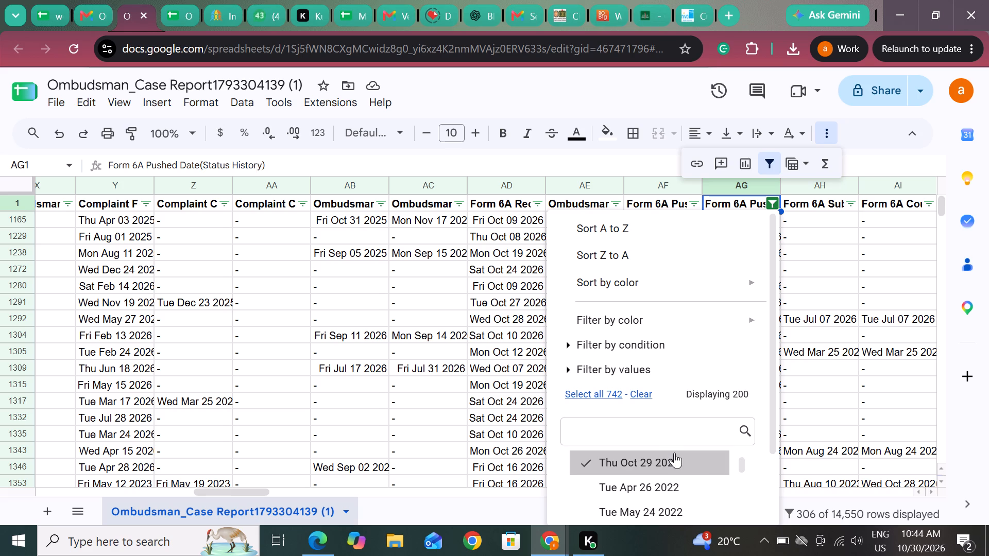
{"action": "scroll", "coordinate": [674, 453], "scroll_direction": "up", "scroll_amount": 9}
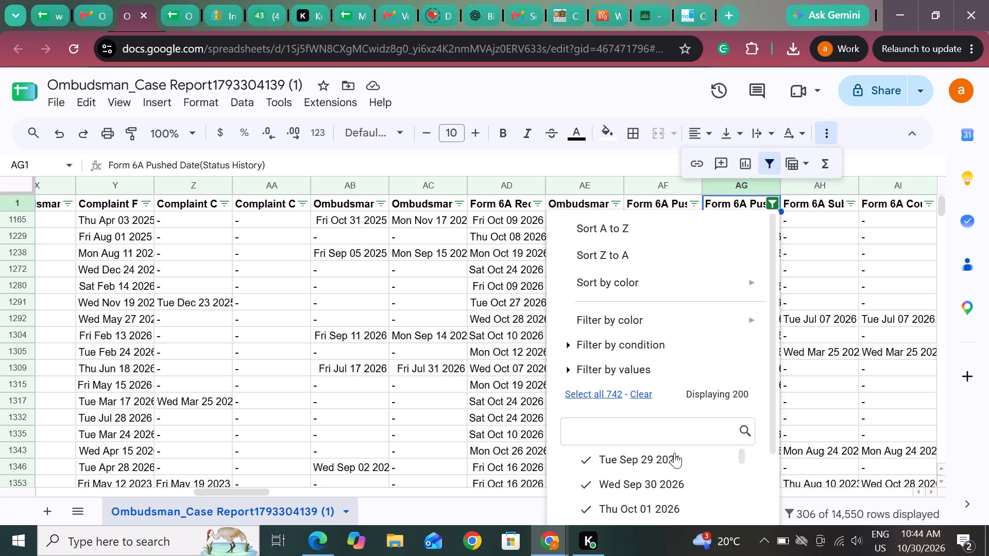
{"action": "scroll", "coordinate": [674, 453], "scroll_direction": "down", "scroll_amount": 5}
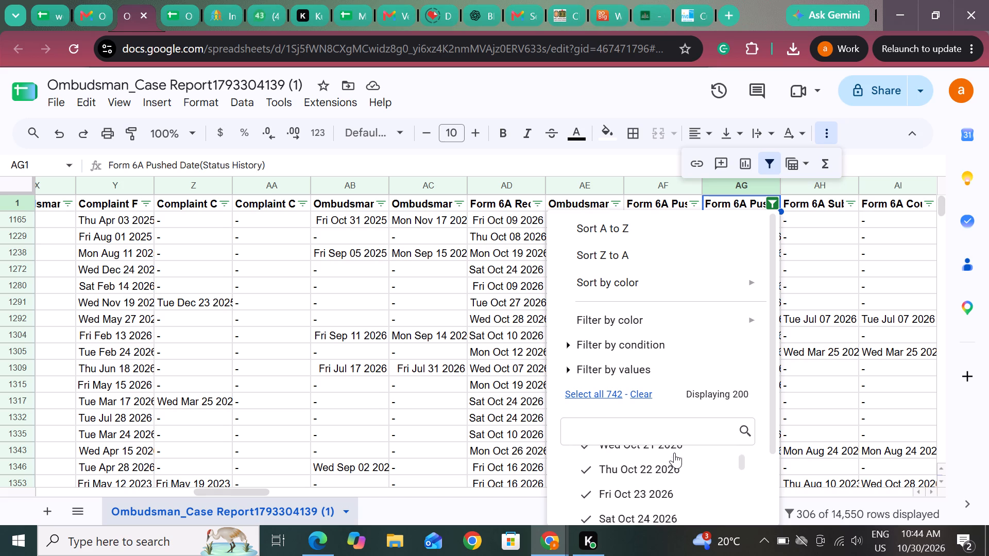
{"action": "scroll", "coordinate": [674, 453], "scroll_direction": "down", "scroll_amount": 4}
{"action": "scroll", "coordinate": [674, 453], "scroll_direction": "up", "scroll_amount": 1}
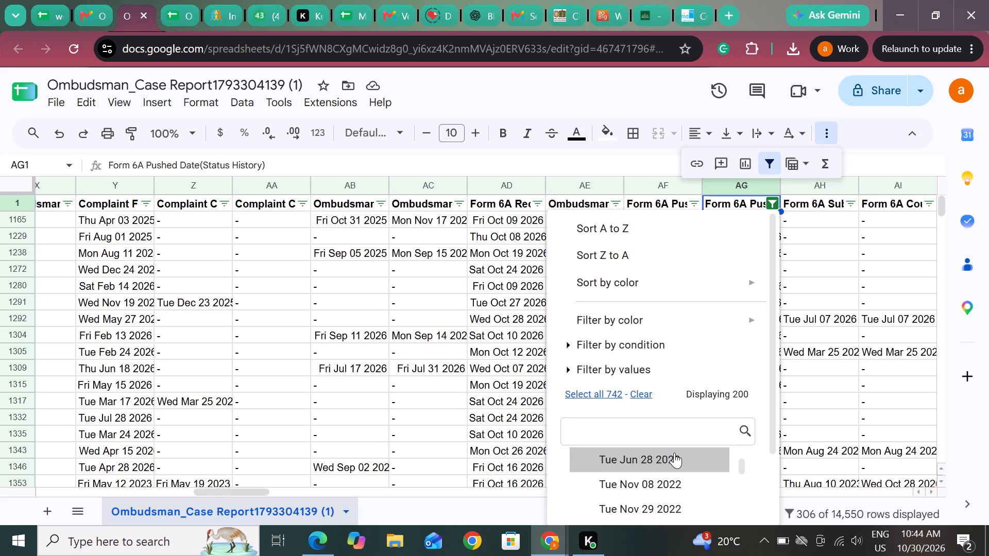
{"action": "left_click", "coordinate": [192, 324]}
Select the filtered Current Status values again from the first case down and review their count.
{"action": "scroll", "coordinate": [211, 321], "scroll_direction": "right", "scroll_amount": 5}
{"action": "scroll", "coordinate": [308, 235], "scroll_direction": "right", "scroll_amount": 4}
{"action": "scroll", "coordinate": [317, 218], "scroll_direction": "up", "scroll_amount": 1}
{"action": "left_click", "coordinate": [299, 219]}
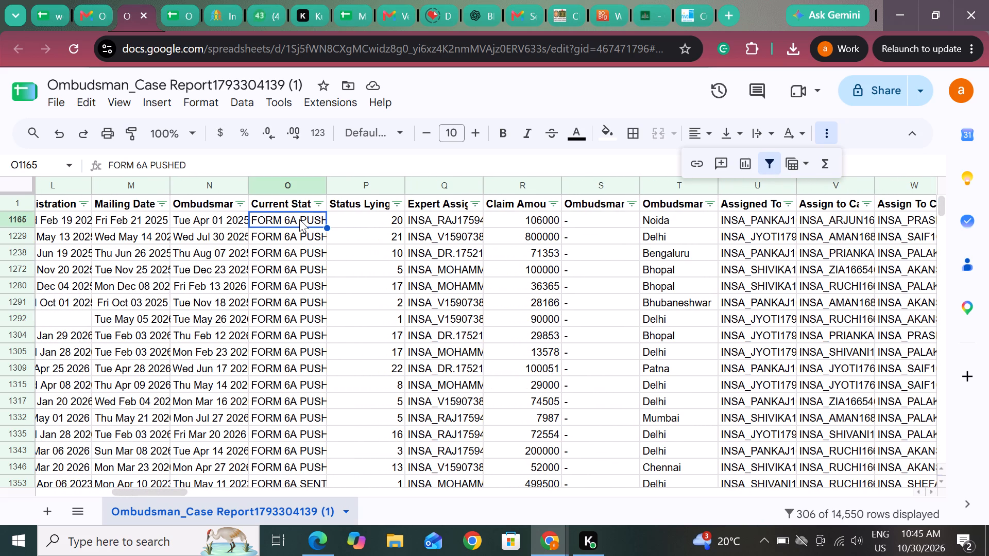
{"action": "key", "text": "ctrl+shift+Down"}
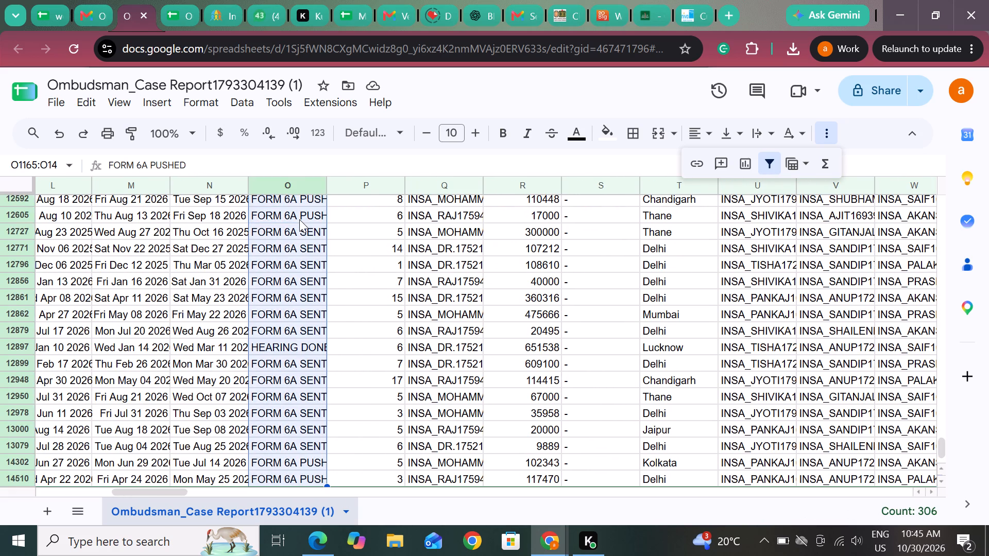
{"action": "scroll", "coordinate": [299, 219], "scroll_direction": "up", "scroll_amount": 17}
{"action": "scroll", "coordinate": [299, 219], "scroll_direction": "up", "scroll_amount": 5}
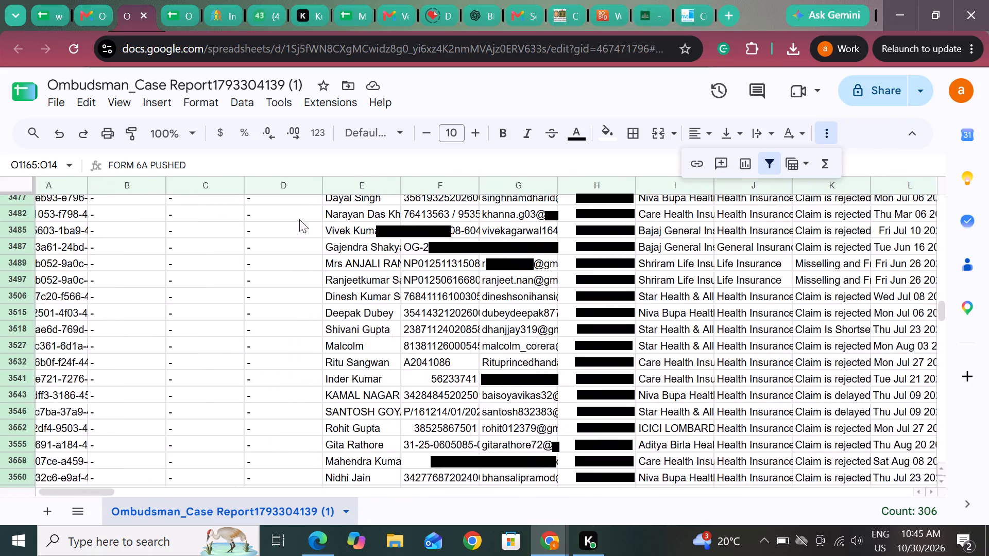
{"action": "scroll", "coordinate": [299, 219], "scroll_direction": "up", "scroll_amount": 13}
{"action": "scroll", "coordinate": [543, 386], "scroll_direction": "up", "scroll_amount": 8}
Exclude FORM 6A PUSHED from the Current Status filter and apply it.
{"action": "scroll", "coordinate": [429, 352], "scroll_direction": "right", "scroll_amount": 8}
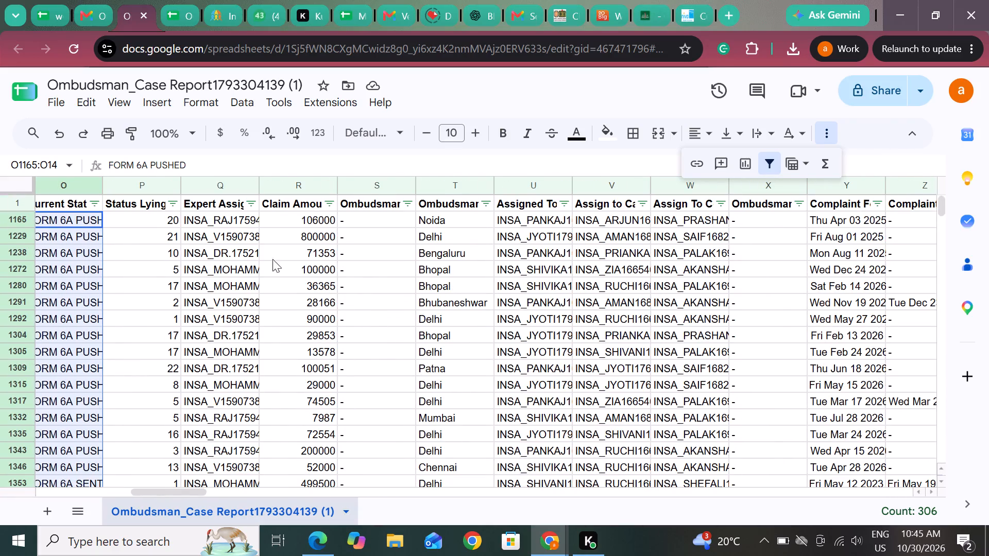
{"action": "scroll", "coordinate": [268, 255], "scroll_direction": "right", "scroll_amount": 7}
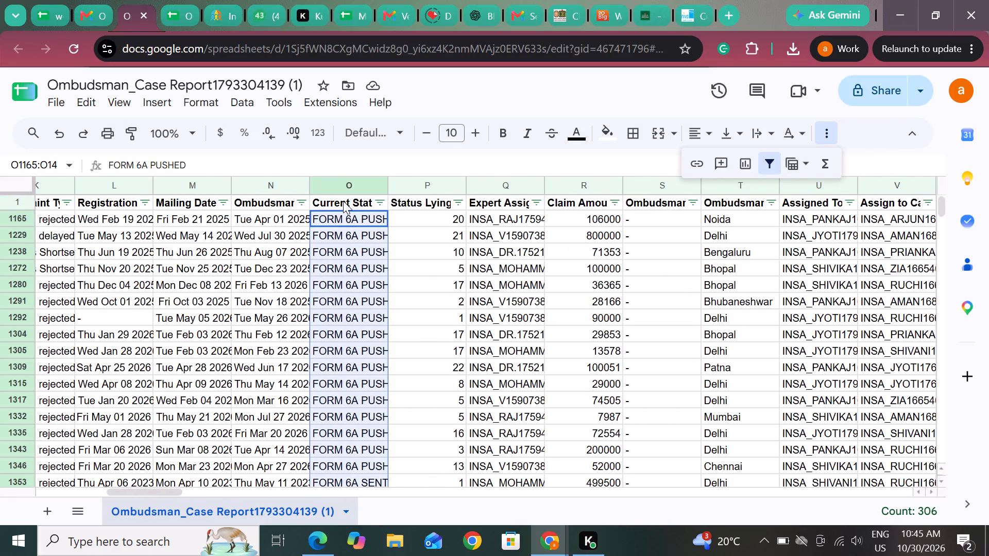
{"action": "left_click", "coordinate": [343, 201]}
{"action": "left_click", "coordinate": [383, 203]}
{"action": "left_click", "coordinate": [296, 448]}
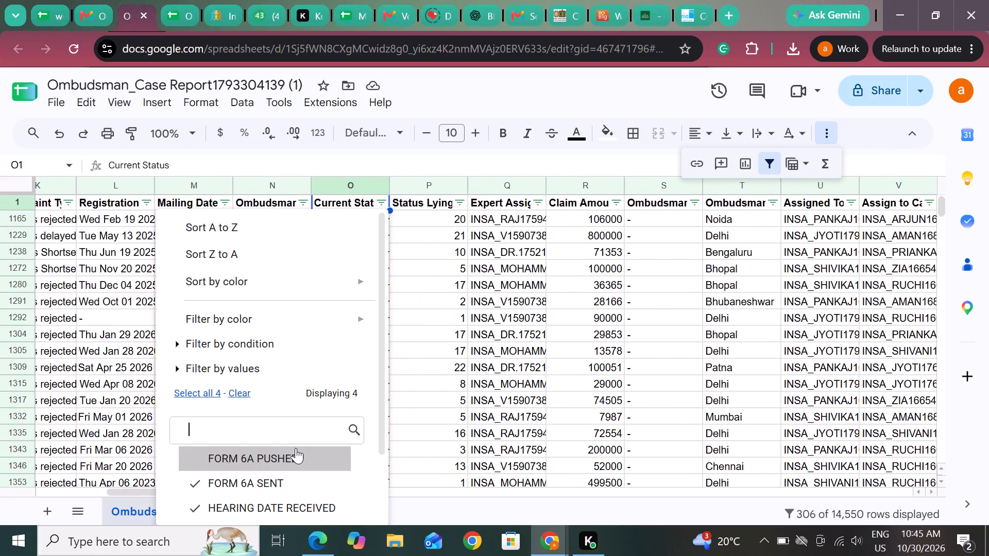
{"action": "scroll", "coordinate": [293, 513], "scroll_direction": "down", "scroll_amount": 14}
{"action": "left_click", "coordinate": [349, 498]}
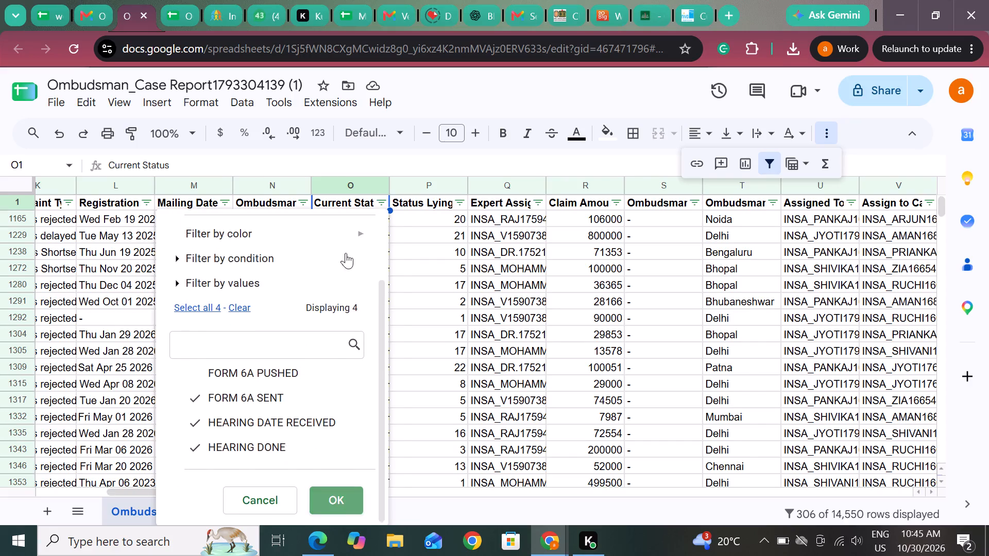
Select all remaining values in the Current Status column and review the statuses and their count.
{"action": "left_click", "coordinate": [365, 218]}
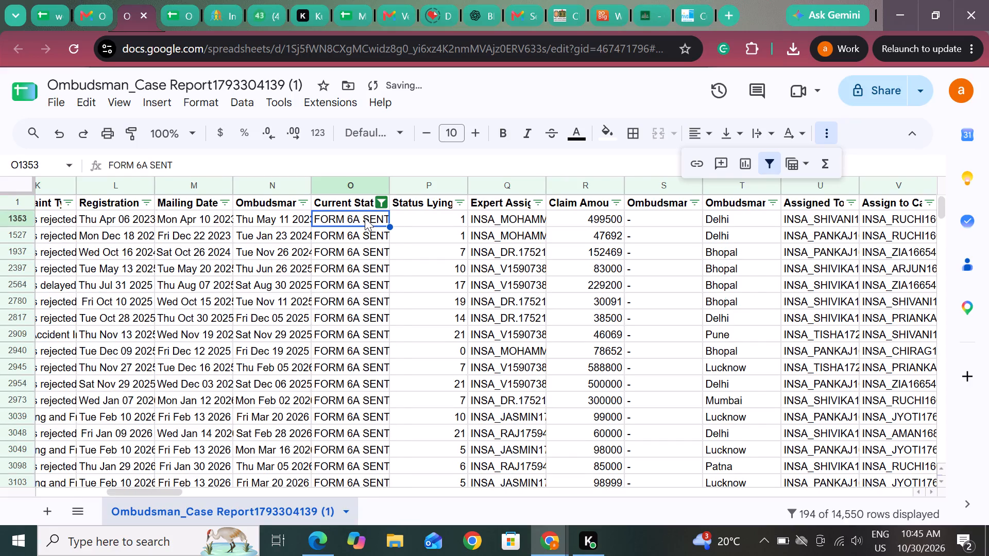
{"action": "key", "text": "ctrl+shift+Down"}
{"action": "scroll", "coordinate": [365, 218], "scroll_direction": "up", "scroll_amount": 9}
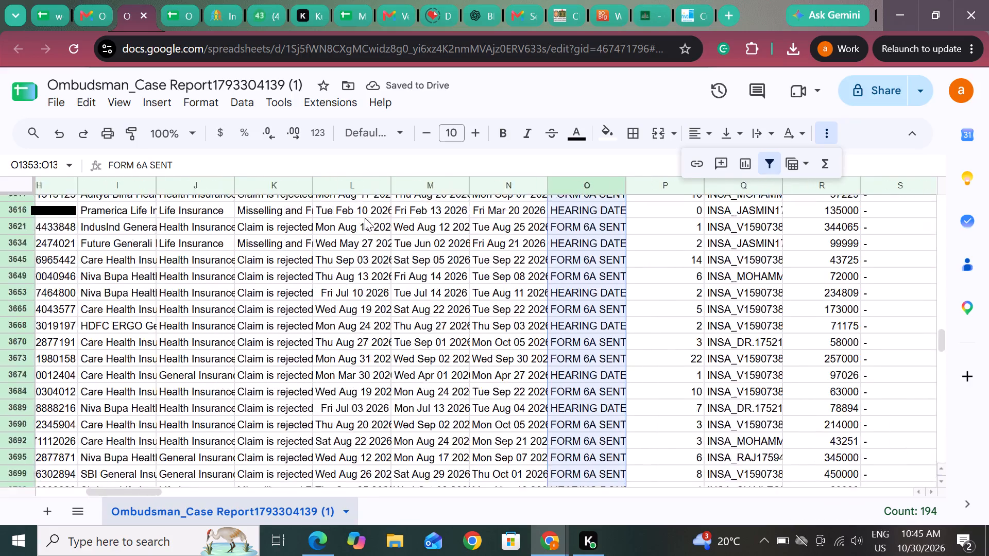
{"action": "scroll", "coordinate": [365, 218], "scroll_direction": "up", "scroll_amount": 9}
{"action": "scroll", "coordinate": [365, 218], "scroll_direction": "left", "scroll_amount": 2}
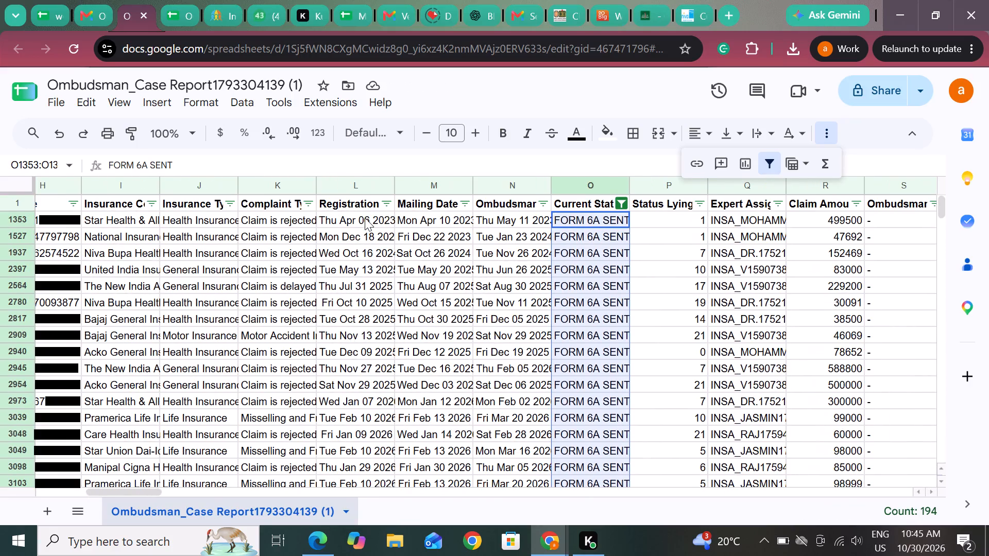
Review the Current Status values of all filtered Ombudsman cases from the first case down to the last and back.
{"action": "scroll", "coordinate": [365, 218], "scroll_direction": "left", "scroll_amount": 1}
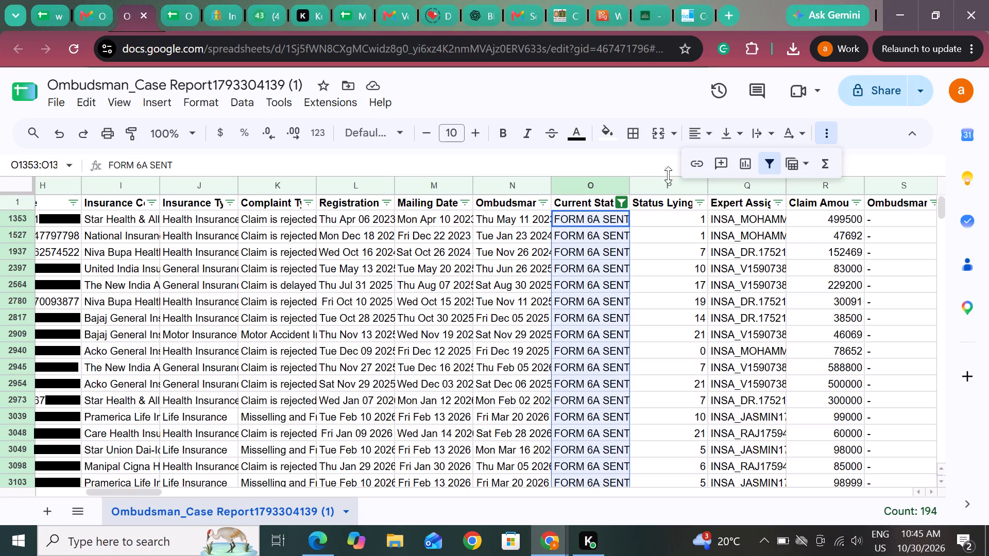
{"action": "scroll", "coordinate": [593, 227], "scroll_direction": "up", "scroll_amount": 5}
{"action": "scroll", "coordinate": [580, 249], "scroll_direction": "down", "scroll_amount": 8}
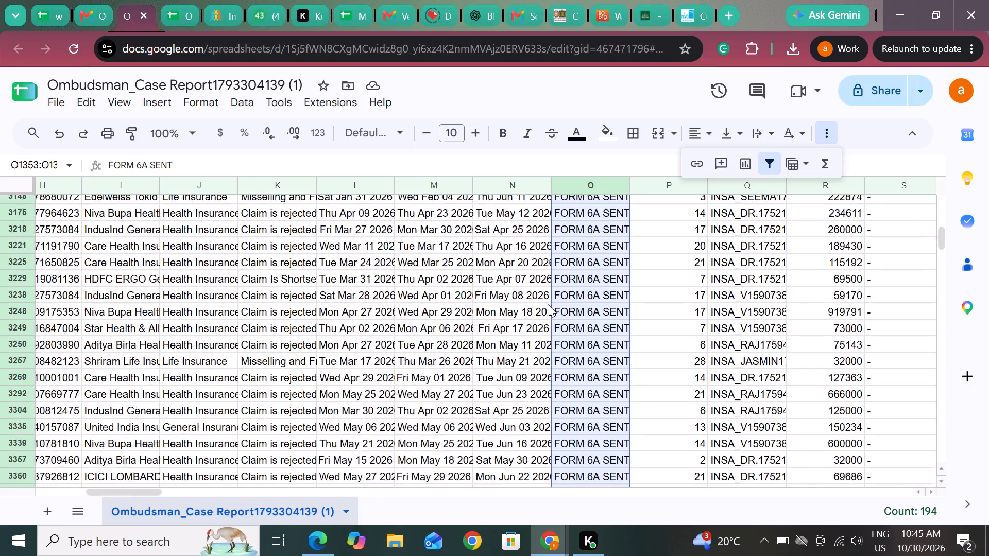
{"action": "scroll", "coordinate": [548, 304], "scroll_direction": "down", "scroll_amount": 17}
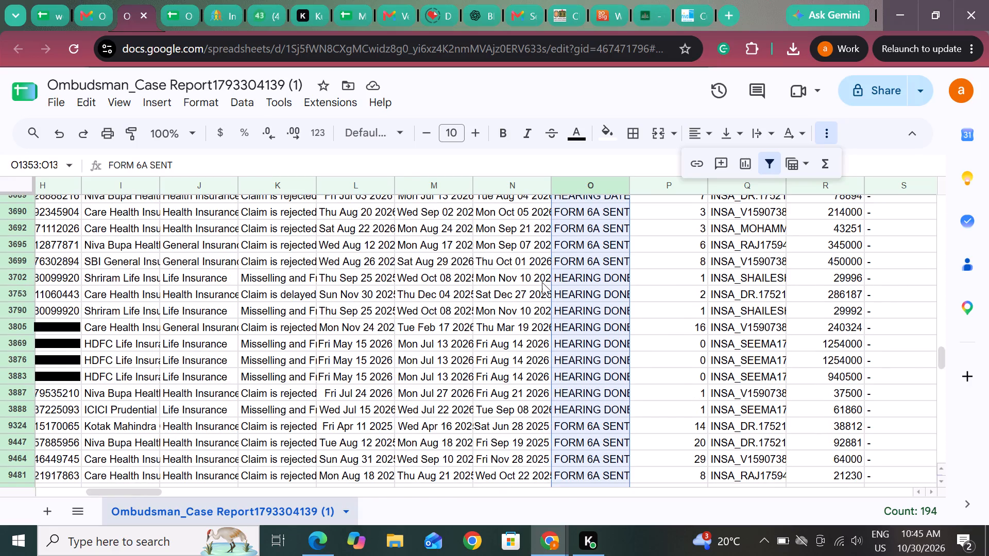
{"action": "scroll", "coordinate": [541, 282], "scroll_direction": "down", "scroll_amount": 10}
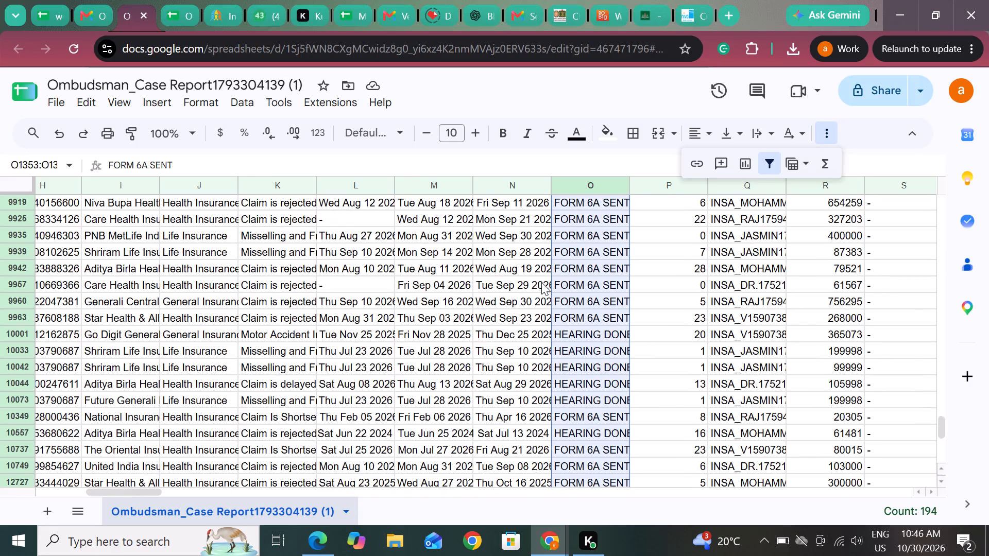
{"action": "scroll", "coordinate": [541, 282], "scroll_direction": "down", "scroll_amount": 8}
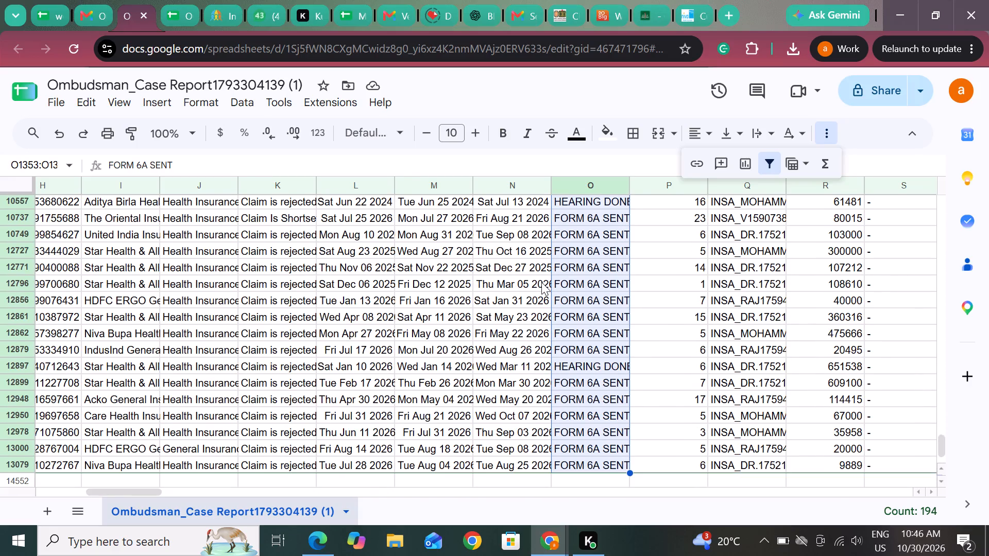
{"action": "scroll", "coordinate": [541, 282], "scroll_direction": "up", "scroll_amount": 20}
{"action": "scroll", "coordinate": [541, 282], "scroll_direction": "up", "scroll_amount": 18}
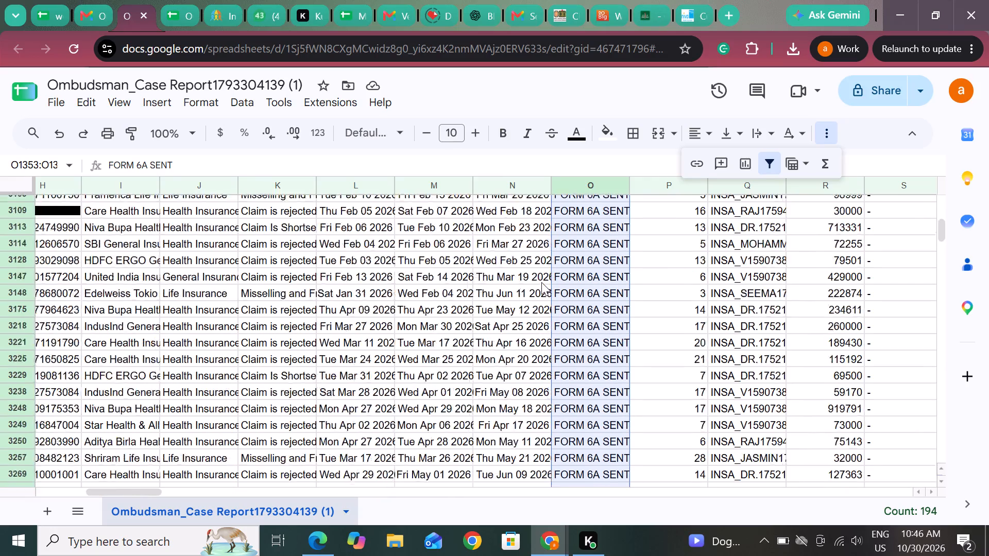
{"action": "scroll", "coordinate": [541, 282], "scroll_direction": "up", "scroll_amount": 7}
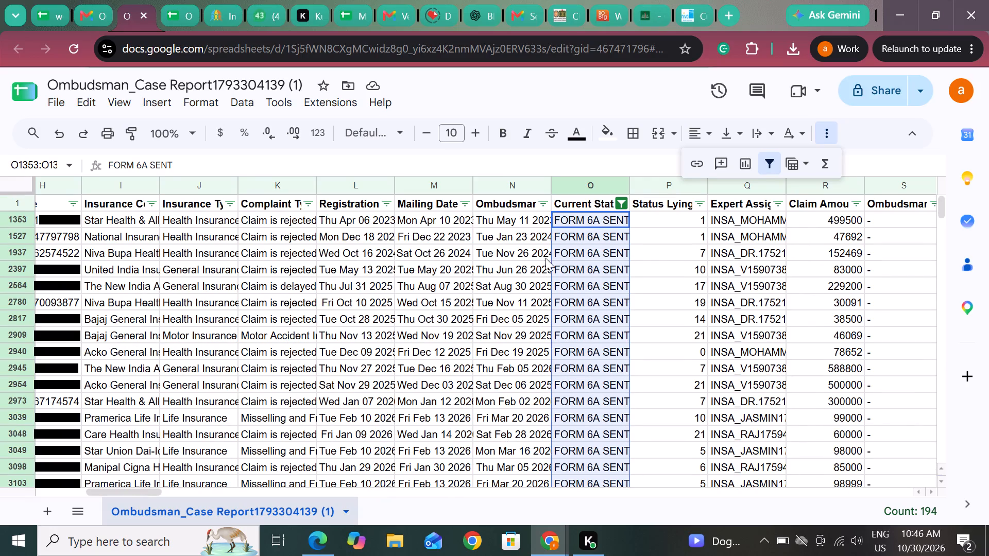
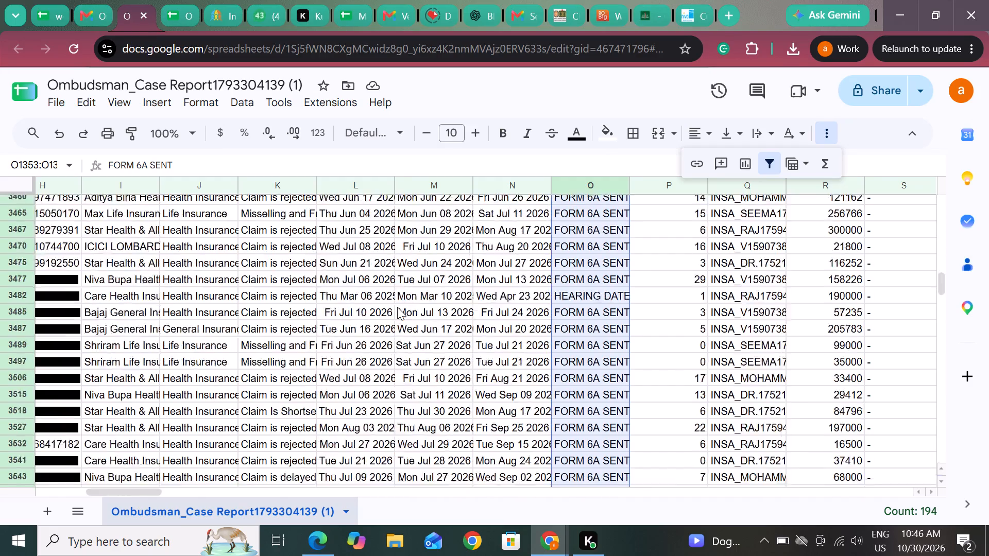
Review the filtered cases back up to the header row, checking their complainant, insurer and Current Status columns.
{"action": "scroll", "coordinate": [397, 307], "scroll_direction": "up", "scroll_amount": 8}
{"action": "scroll", "coordinate": [416, 347], "scroll_direction": "right", "scroll_amount": 6}
{"action": "scroll", "coordinate": [433, 354], "scroll_direction": "up", "scroll_amount": 6}
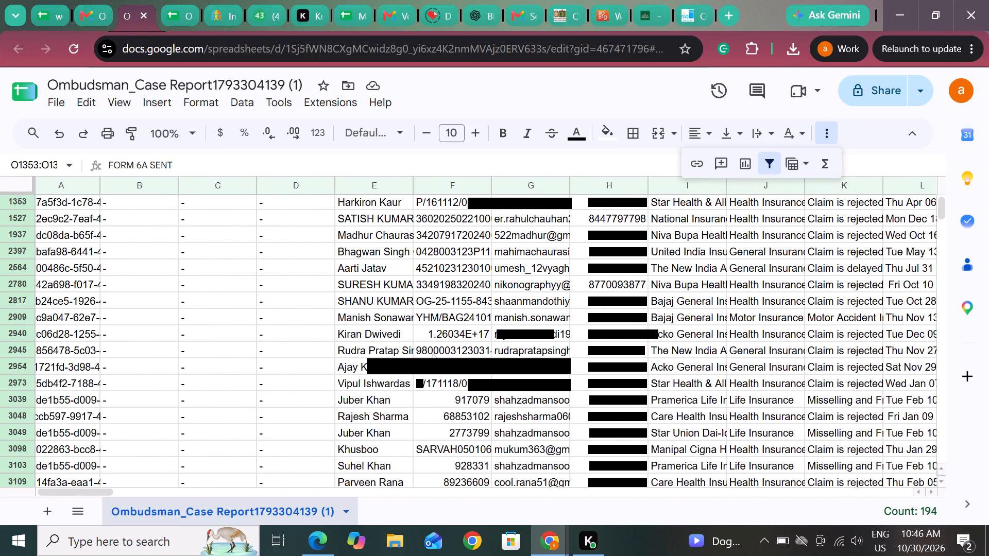
{"action": "scroll", "coordinate": [433, 354], "scroll_direction": "up", "scroll_amount": 5}
{"action": "scroll", "coordinate": [666, 337], "scroll_direction": "left", "scroll_amount": 2}
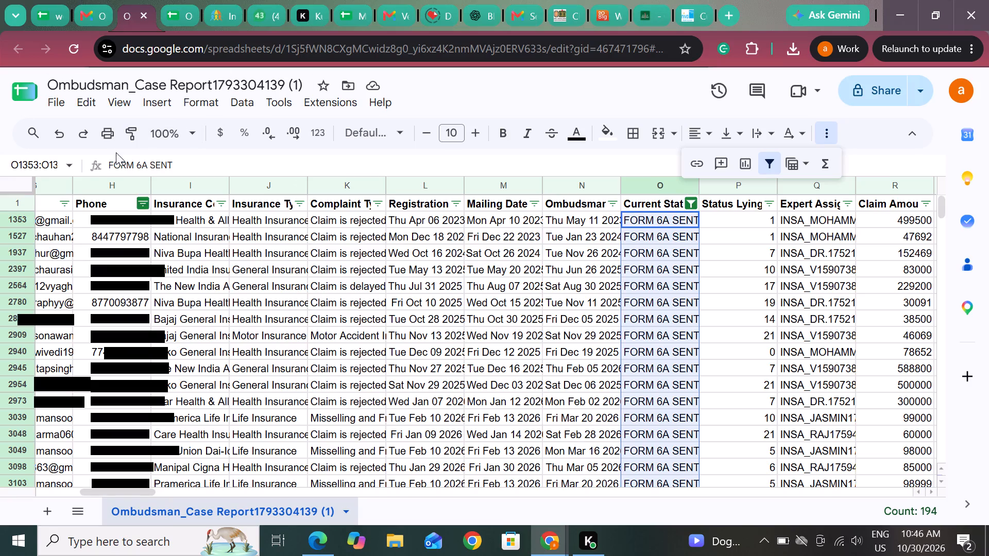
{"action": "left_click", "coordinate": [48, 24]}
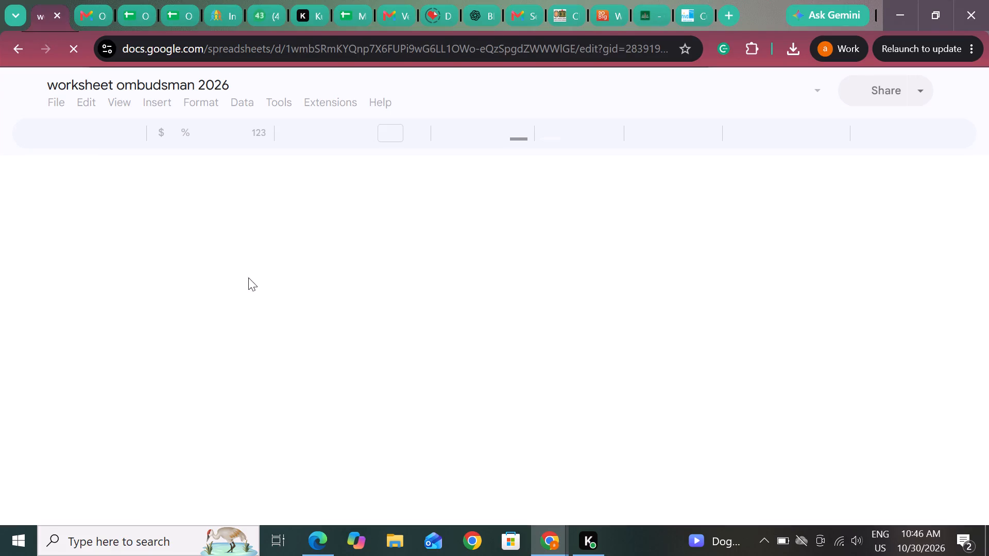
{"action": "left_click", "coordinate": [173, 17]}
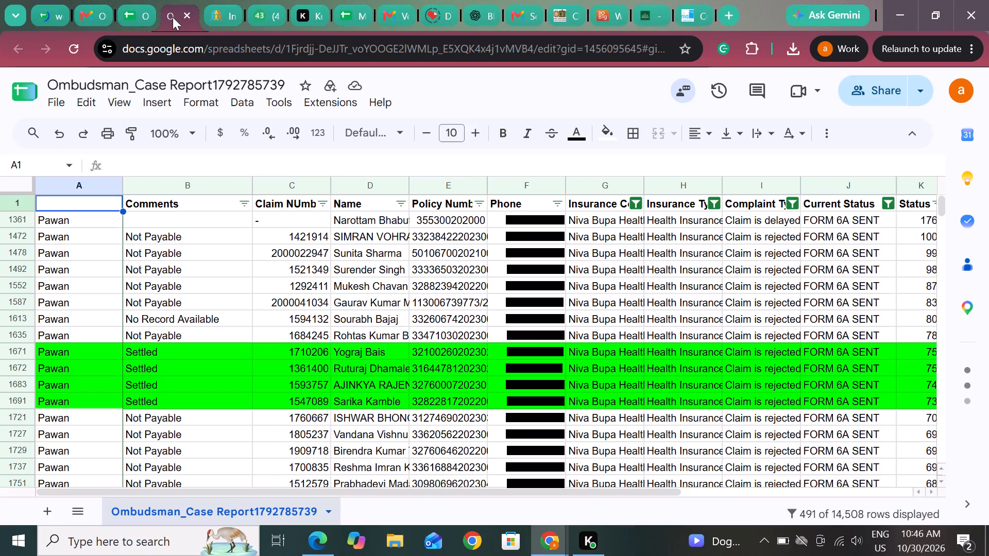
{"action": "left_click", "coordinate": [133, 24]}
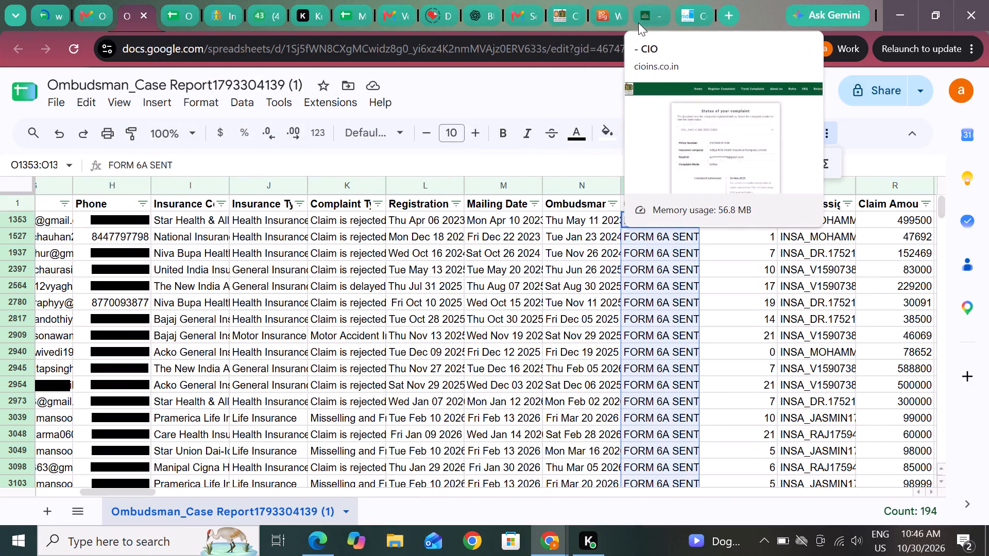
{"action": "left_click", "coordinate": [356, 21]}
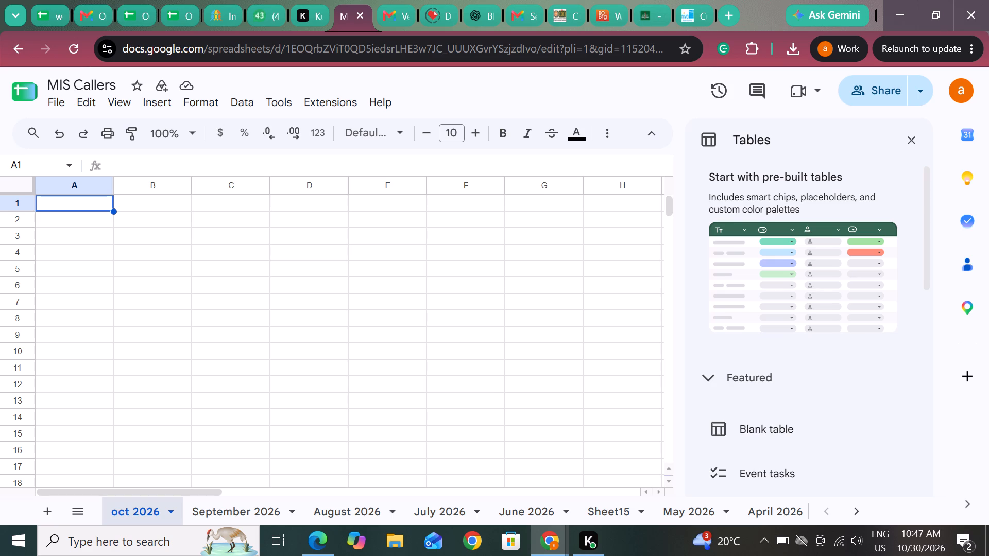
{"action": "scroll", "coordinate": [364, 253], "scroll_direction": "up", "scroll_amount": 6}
Switch to the open Insurance Samadhan complaint and return from its details to the Form 6a Received Complaints list.
{"action": "left_click", "coordinate": [226, 22]}
{"action": "scroll", "coordinate": [346, 230], "scroll_direction": "down", "scroll_amount": 5}
{"action": "scroll", "coordinate": [270, 281], "scroll_direction": "up", "scroll_amount": 7}
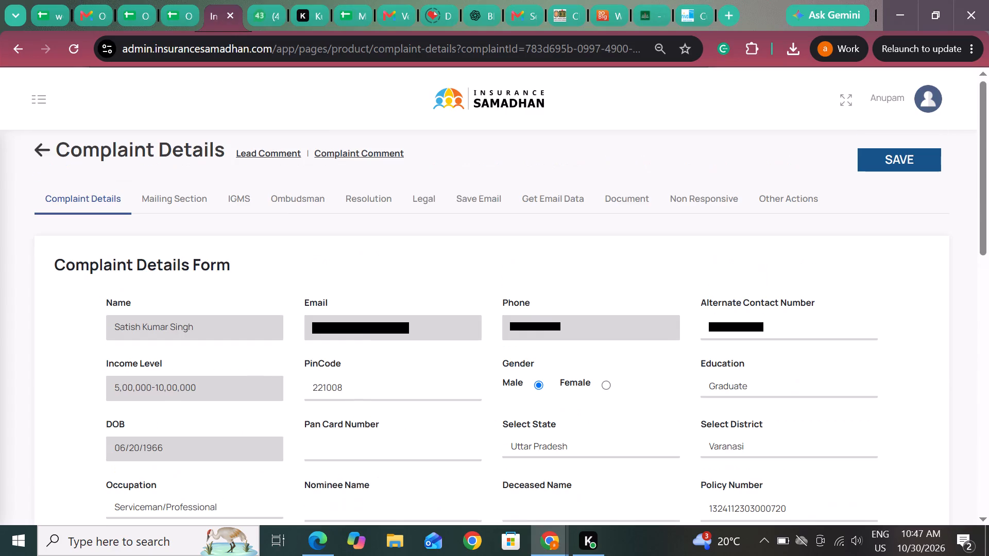
{"action": "scroll", "coordinate": [178, 266], "scroll_direction": "up", "scroll_amount": 7}
{"action": "left_click", "coordinate": [41, 151]}
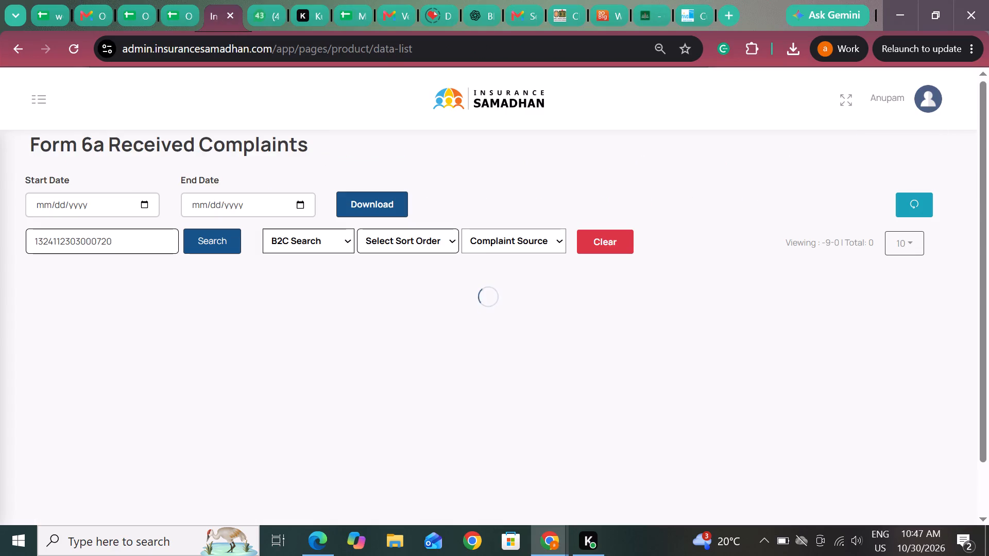
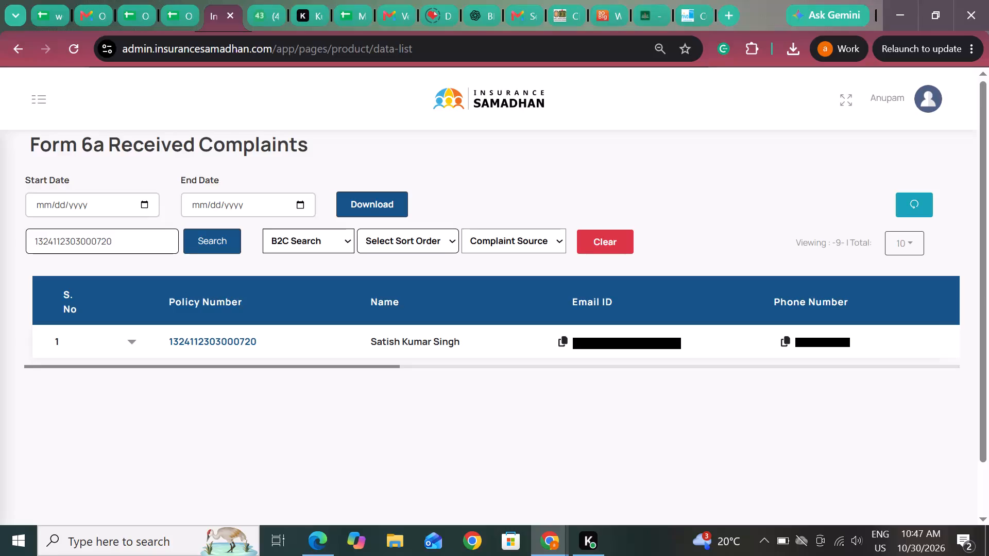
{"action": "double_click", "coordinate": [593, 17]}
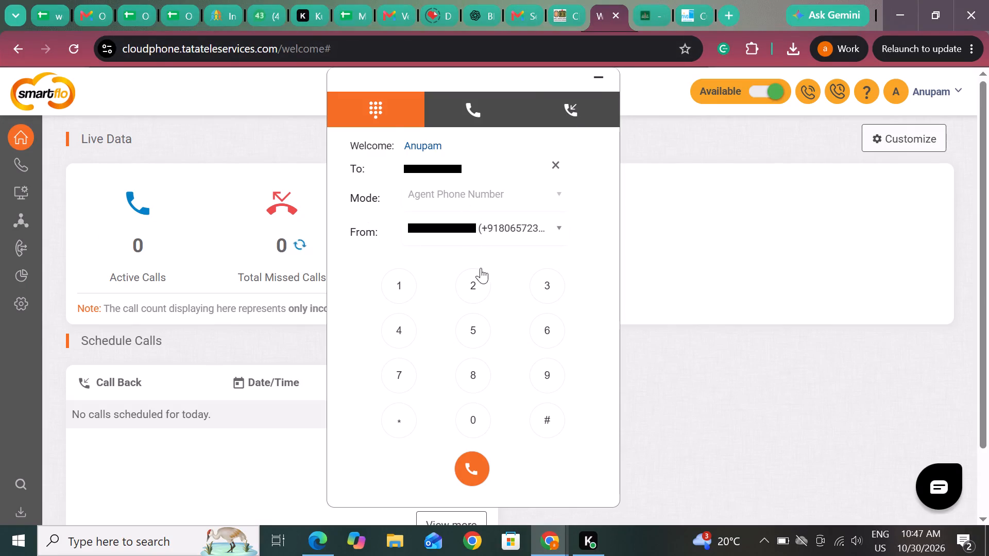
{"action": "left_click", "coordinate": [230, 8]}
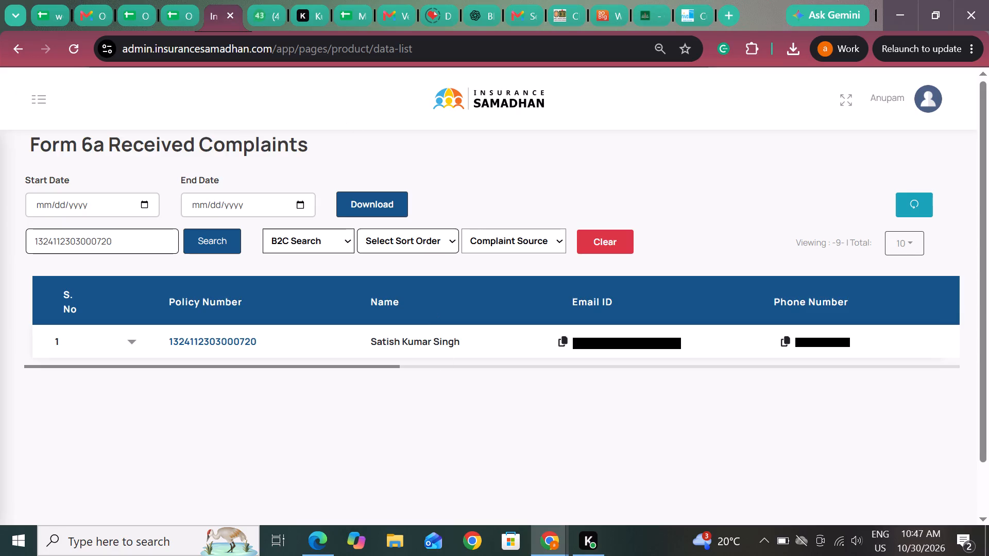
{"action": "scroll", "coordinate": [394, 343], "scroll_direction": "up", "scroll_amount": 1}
Switch to the worksheet ombudsman 2026 spreadsheet and review the column B follow-up remarks for the September 6A pushed cases.
{"action": "left_click", "coordinate": [56, 15]}
{"action": "scroll", "coordinate": [178, 266], "scroll_direction": "down", "scroll_amount": 5}
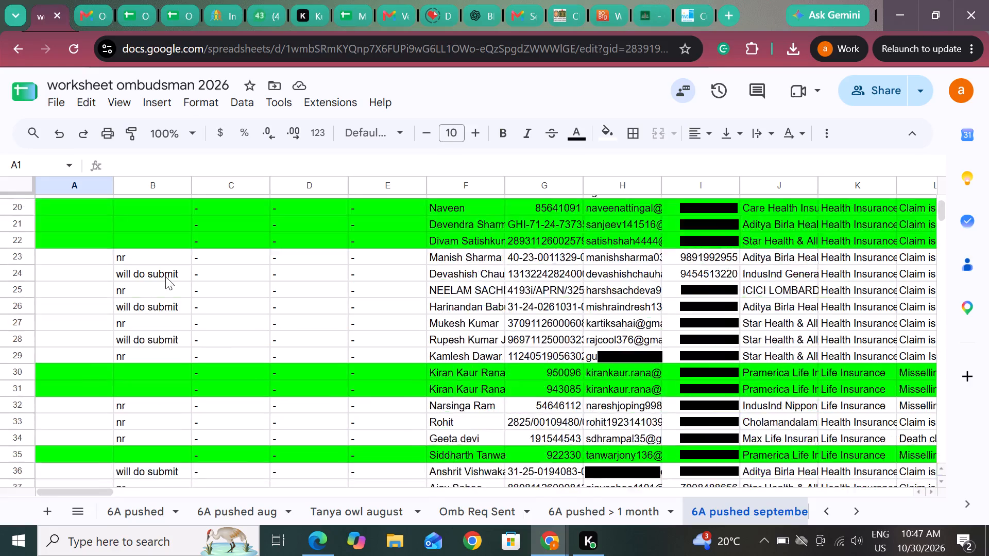
{"action": "scroll", "coordinate": [160, 278], "scroll_direction": "down", "scroll_amount": 1}
{"action": "left_click", "coordinate": [160, 278]}
{"action": "left_click", "coordinate": [153, 324]}
{"action": "left_click", "coordinate": [151, 345]}
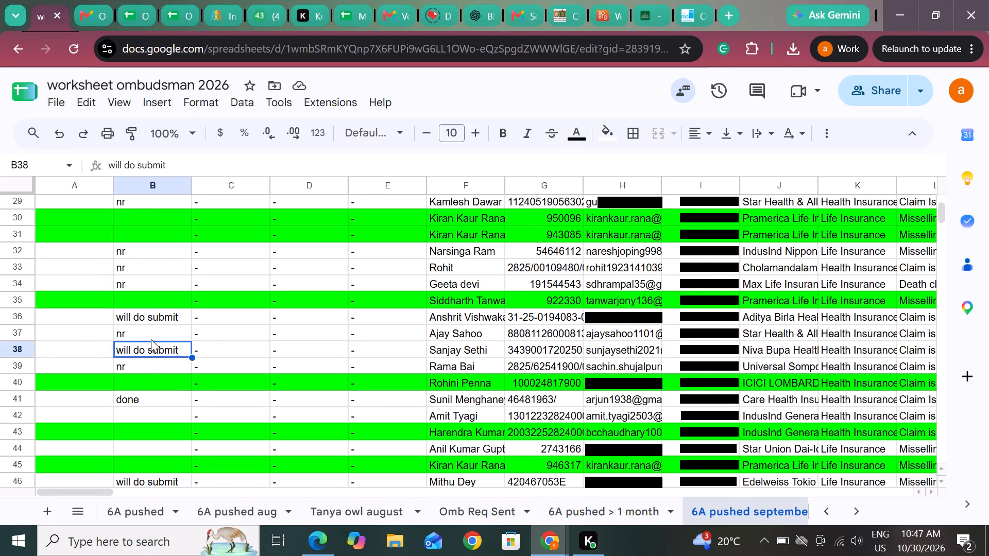
{"action": "scroll", "coordinate": [152, 312], "scroll_direction": "down", "scroll_amount": 2}
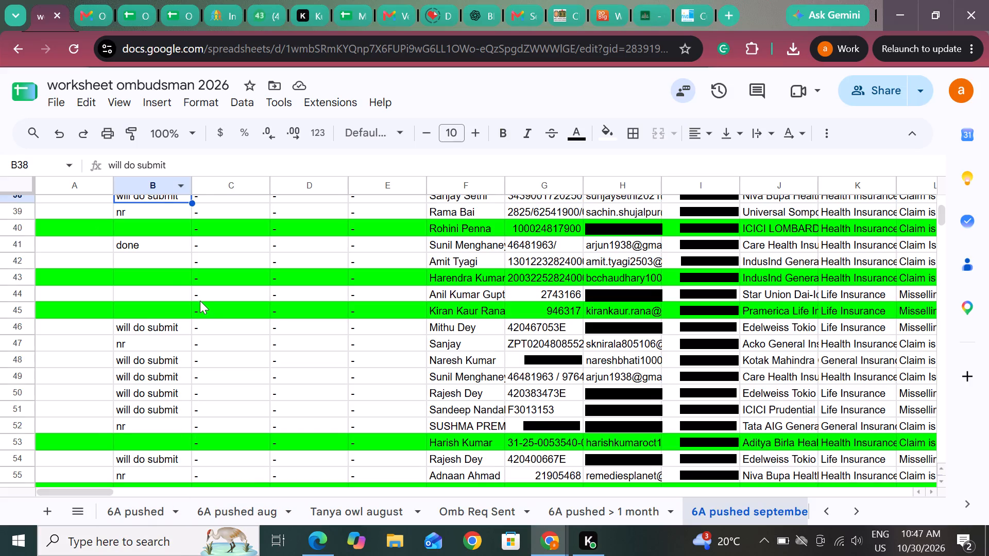
{"action": "left_click", "coordinate": [145, 307]}
{"action": "left_click", "coordinate": [142, 329]}
{"action": "left_click", "coordinate": [143, 375]}
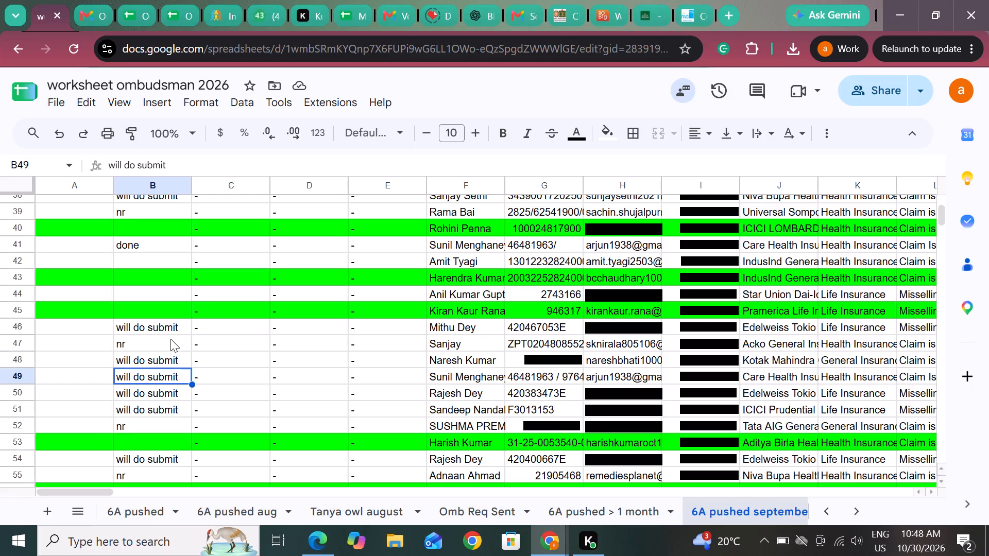
{"action": "left_click", "coordinate": [215, 19]}
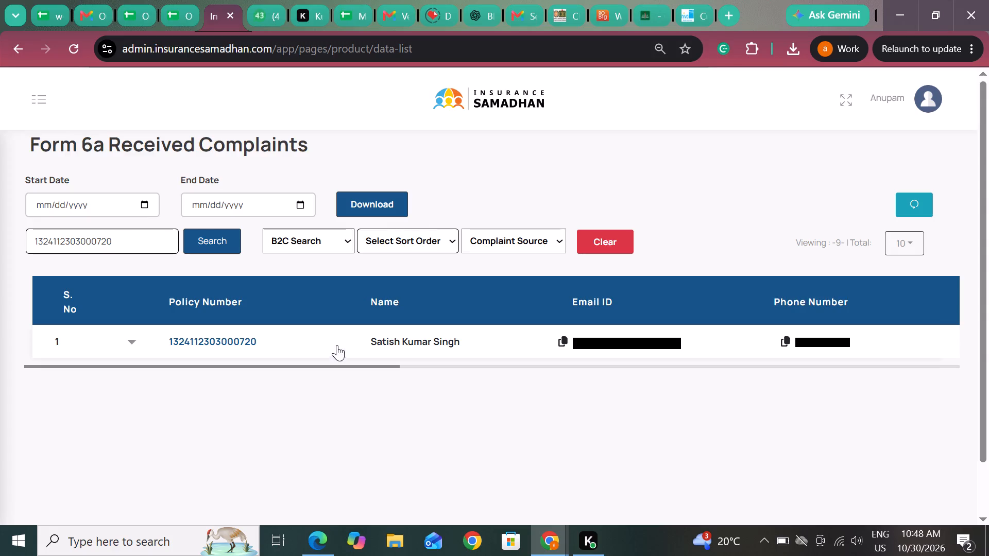
{"action": "left_click_drag", "start_coordinate": [339, 366], "coordinate": [372, 362]}
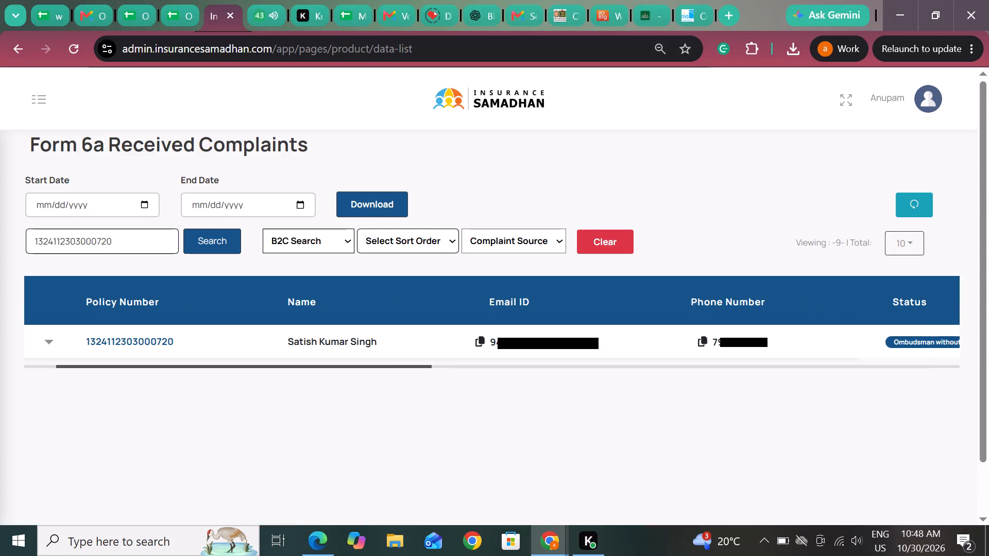
{"action": "left_click_drag", "start_coordinate": [372, 362], "coordinate": [459, 362]}
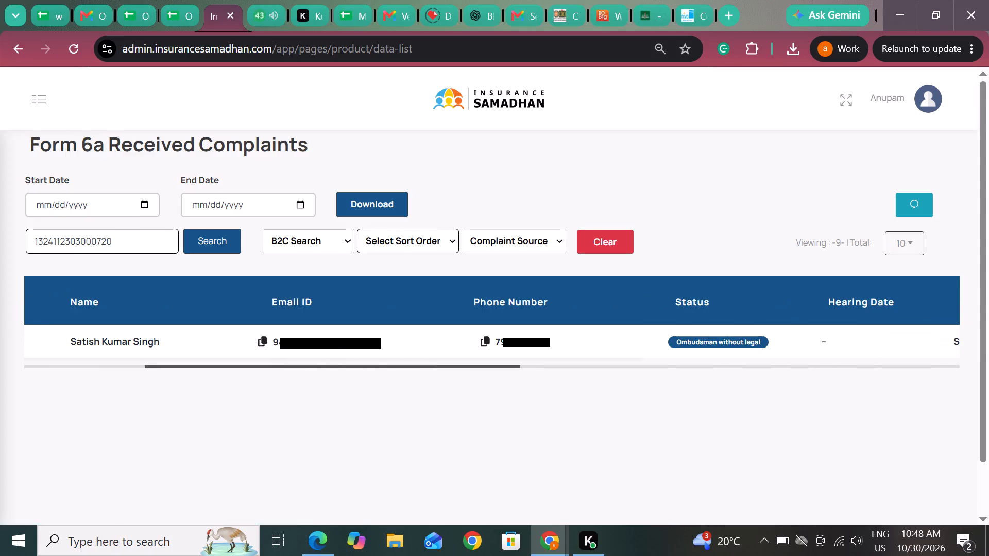
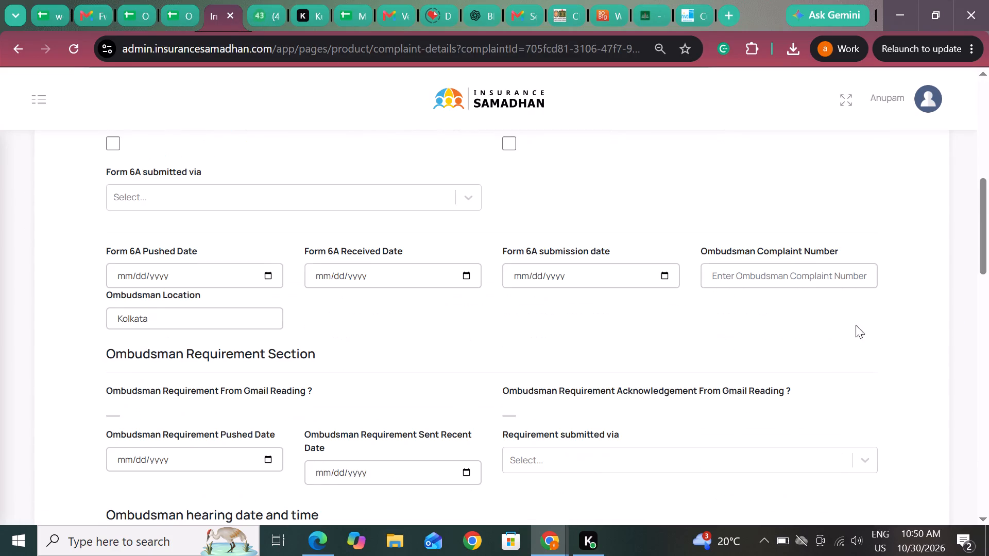
{"action": "left_click", "coordinate": [799, 279]}
{"action": "key", "text": "ctrl+v"}
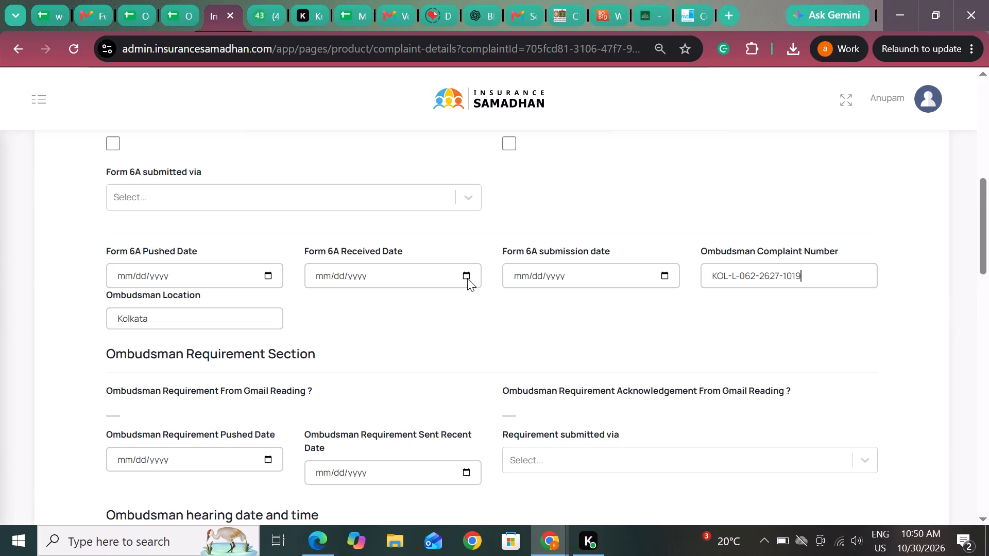
{"action": "left_click", "coordinate": [467, 278]}
{"action": "left_click", "coordinate": [430, 467]}
{"action": "scroll", "coordinate": [695, 249], "scroll_direction": "up", "scroll_amount": 7}
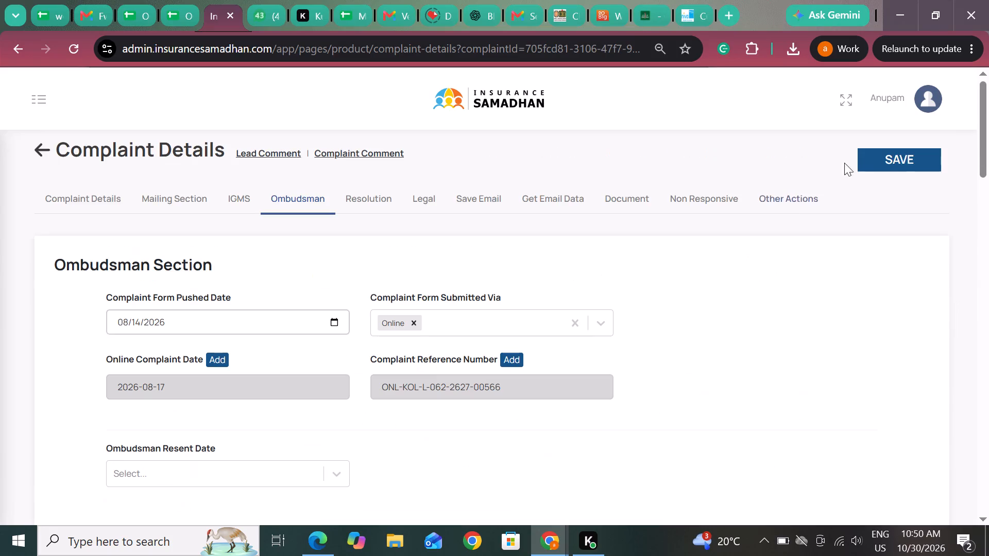